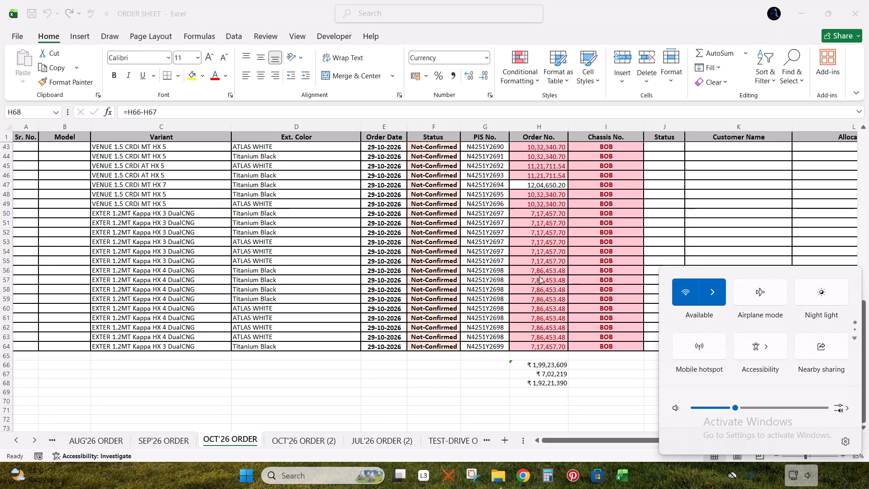
# Dismiss the open system quick settings and close the ORDER SHEET workbook.
pyautogui.click(726, 336)
pyautogui.click(486, 396)
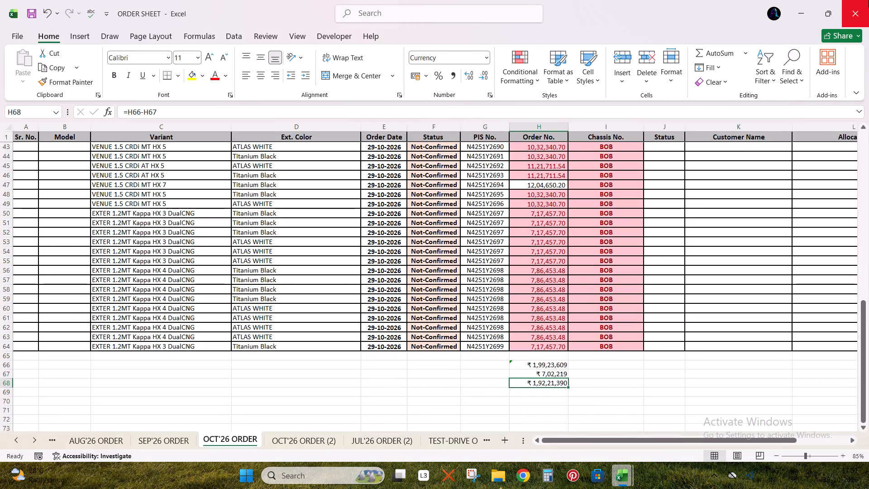
pyautogui.click(868, 0)
pyautogui.click(444, 256)
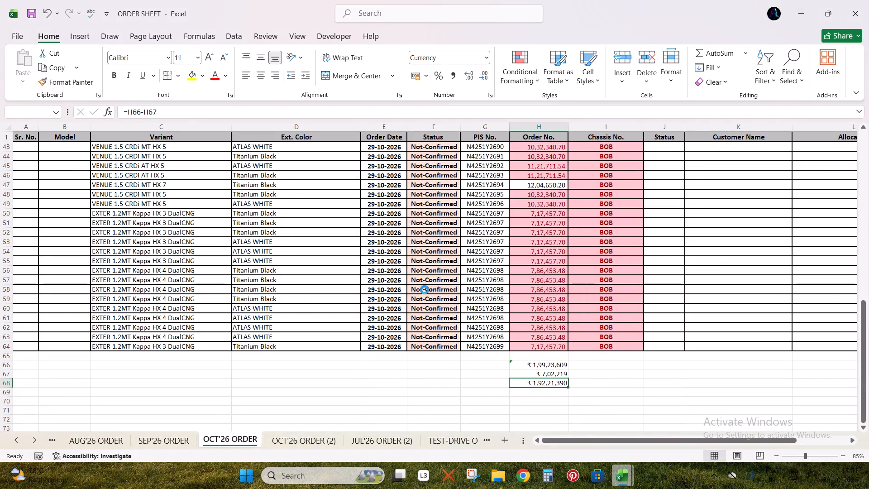
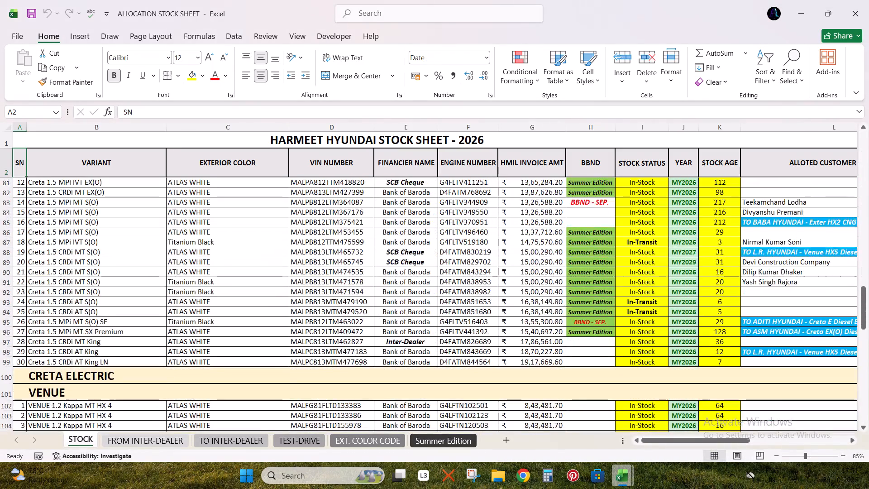
# Locate and select the two VENUE 1.5 CRDi MT HX 5 rows in the stock sheet's Venue section.
pyautogui.scroll(-4, 252, 332)
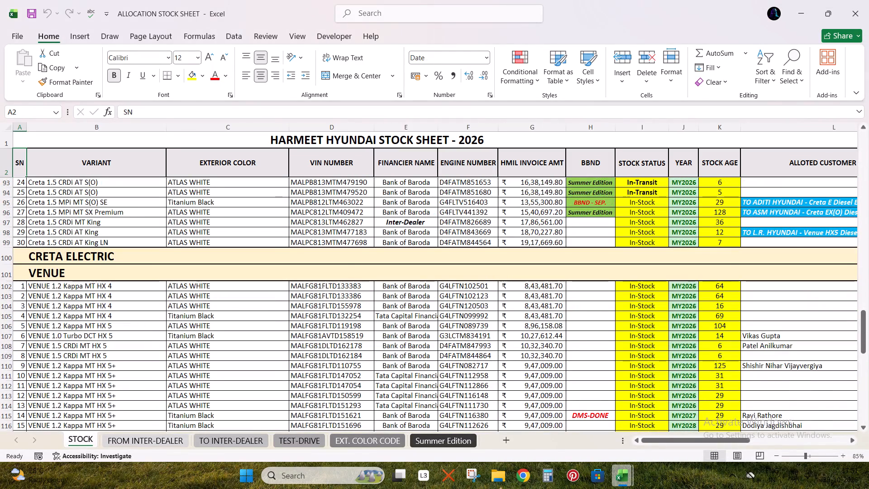
pyautogui.moveTo(160, 346); pyautogui.dragTo(162, 355)
pyautogui.hotkey('shift', 'space')
pyautogui.scroll(-1, 440, 335)
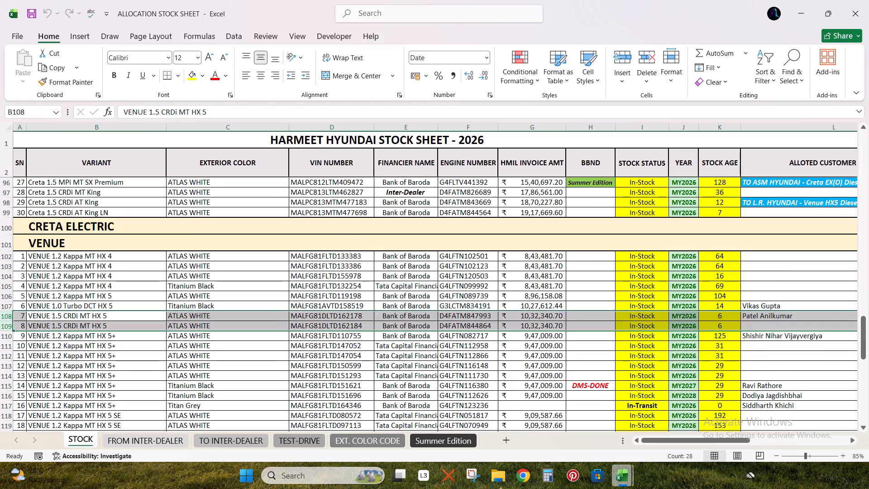
# Open the Book - Copy - Copy workbook from the desktop.
pyautogui.hotkey('alt', 'Tab')
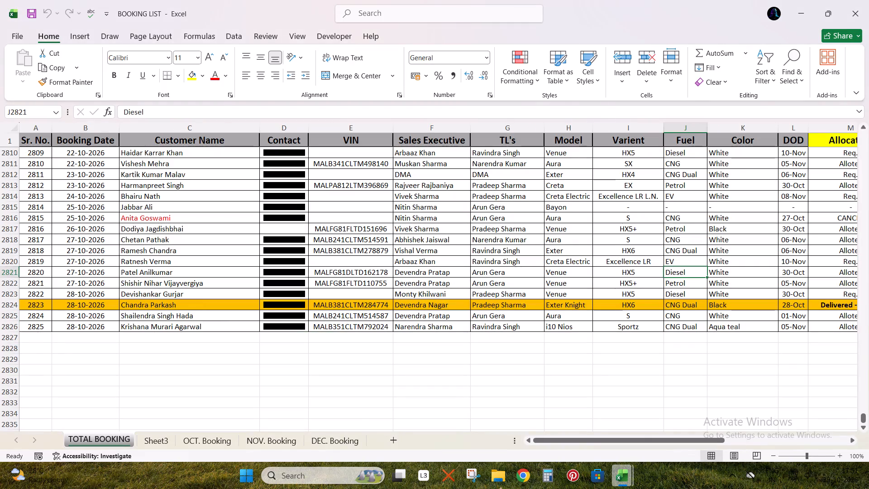
pyautogui.click(868, 488)
pyautogui.doubleClick(190, 240)
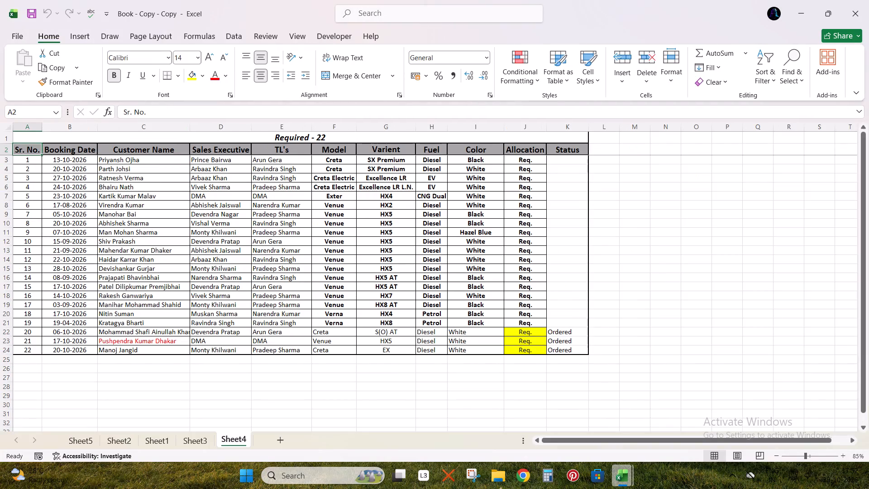
# Copy the customer name at Sr. No. 21 in the required list and search for it in the BOOKING LIST workbook.
pyautogui.click(140, 341)
pyautogui.hotkey('ctrl', 'c')
pyautogui.hotkey('alt', 'Tab')
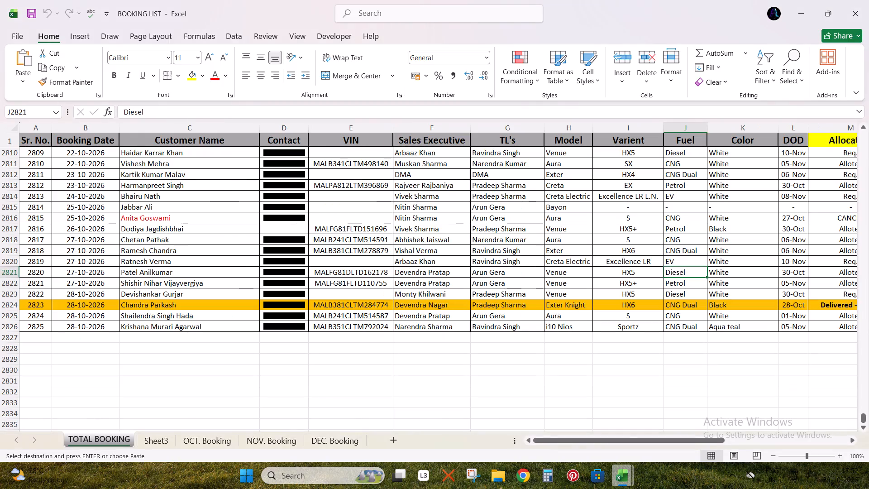
pyautogui.press('Right')
pyautogui.hotkey('ctrl', 'f')
pyautogui.hotkey('ctrl', 'v')
pyautogui.press('Return')
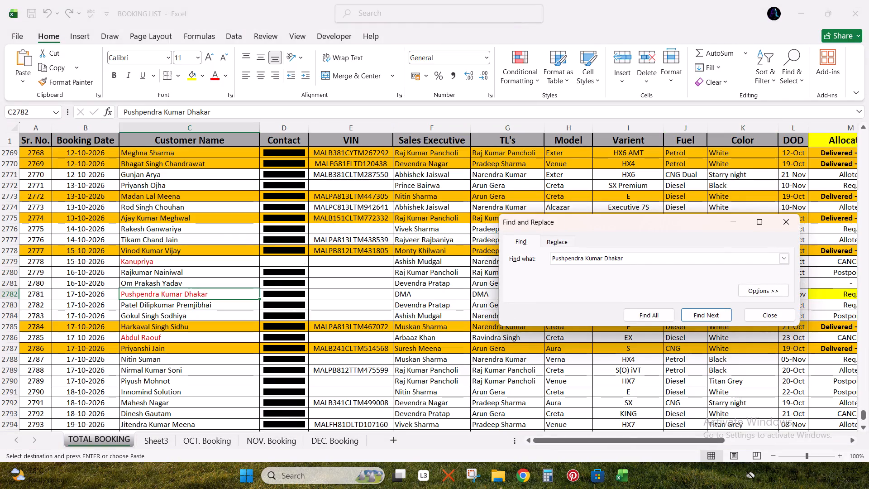
pyautogui.press('Escape')
# Examine the found customer's booking row, from serial number through delivery date, allocation, deal, finance and insurance to TCS.
pyautogui.hotkey('ctrl', 'Right')
pyautogui.hotkey('ctrl', 'Right')
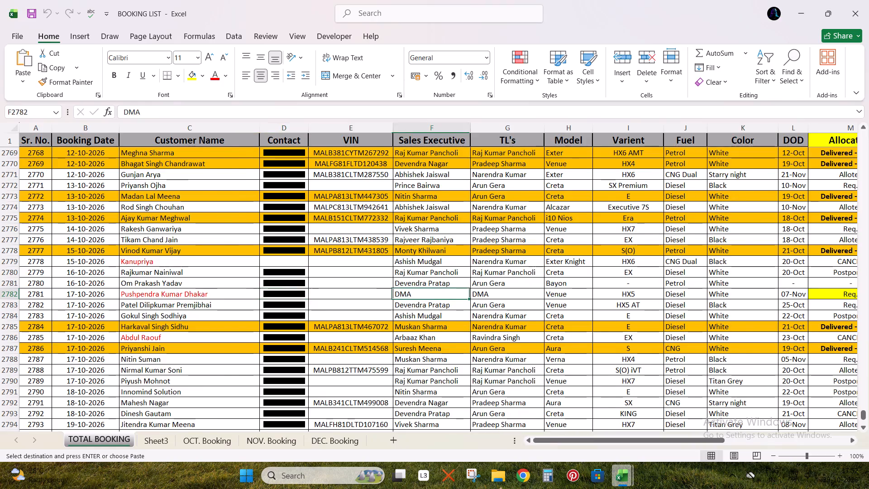
pyautogui.hotkey('ctrl', 'Right')
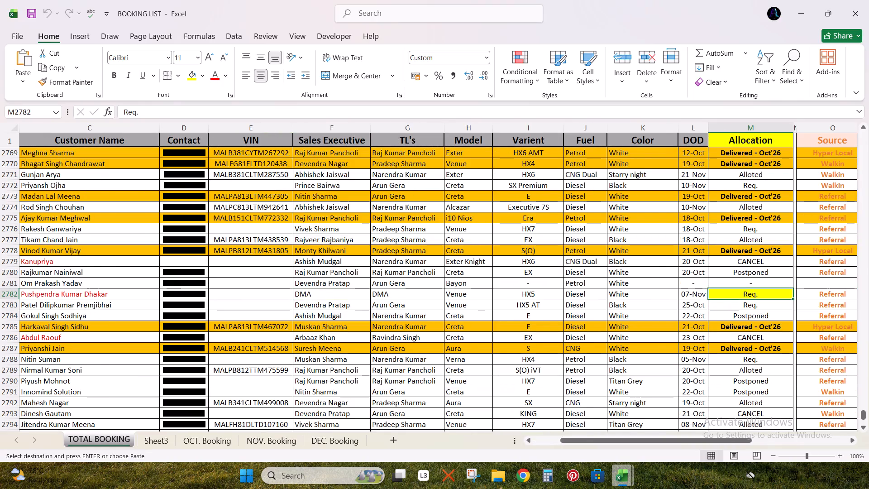
pyautogui.press('Left')
pyautogui.press('Left')
pyautogui.press('Right')
pyautogui.press('Right')
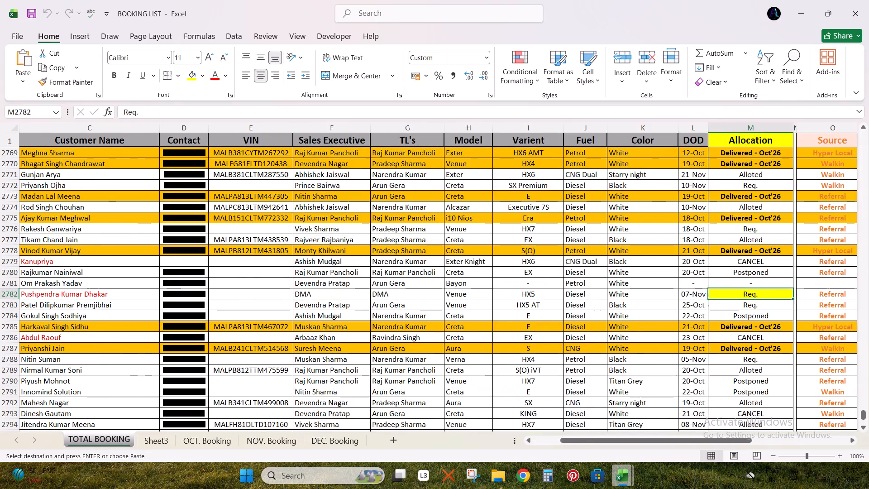
pyautogui.press('Right')
pyautogui.press('Right')
pyautogui.press('Right')
pyautogui.press('Right')
pyautogui.press('Right')
pyautogui.press('Right')
pyautogui.press('Right')
pyautogui.press('Right')
pyautogui.press('Right')
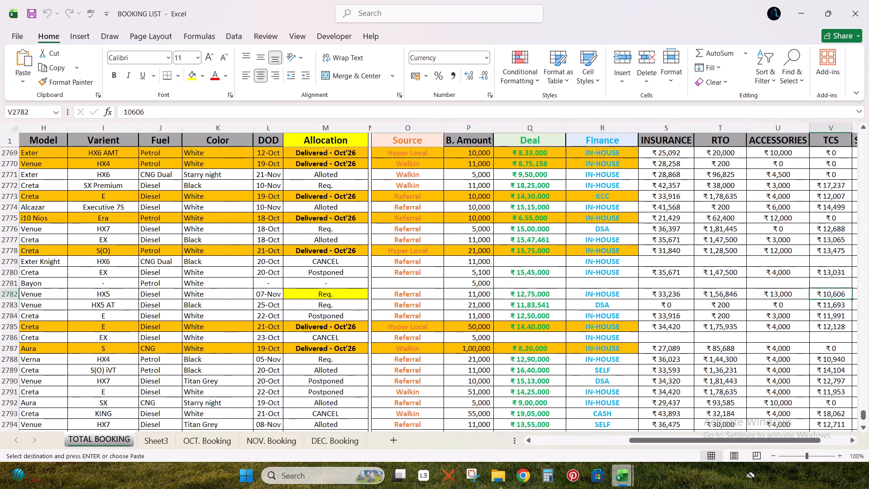
pyautogui.hotkey('ctrl', 'Left')
pyautogui.hotkey('ctrl', 'Left')
pyautogui.hotkey('ctrl', 'Left')
pyautogui.hotkey('ctrl', 'Left')
pyautogui.hotkey('ctrl', 'Left')
pyautogui.hotkey('ctrl', 'Left')
pyautogui.hotkey('ctrl', 'Left')
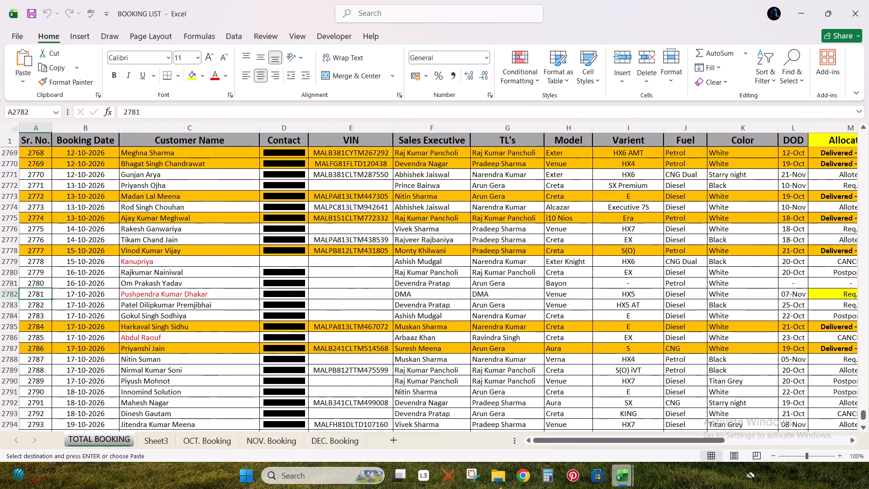
pyautogui.hotkey('ctrl', 'Right')
pyautogui.hotkey('ctrl', 'Right')
pyautogui.hotkey('ctrl', 'Right')
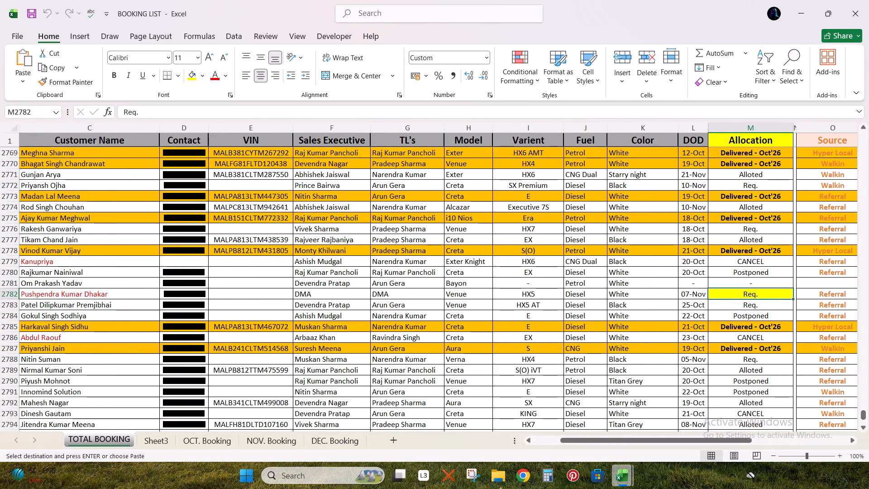
# Open the DELIVERY SHEET workbook from the desktop and look across the OCT. 26 sheet's delivery columns.
pyautogui.click(868, 488)
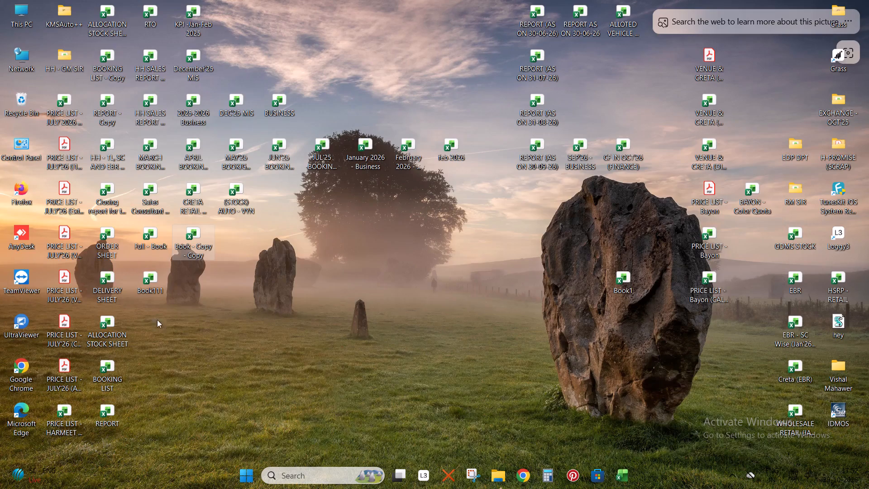
pyautogui.doubleClick(105, 275)
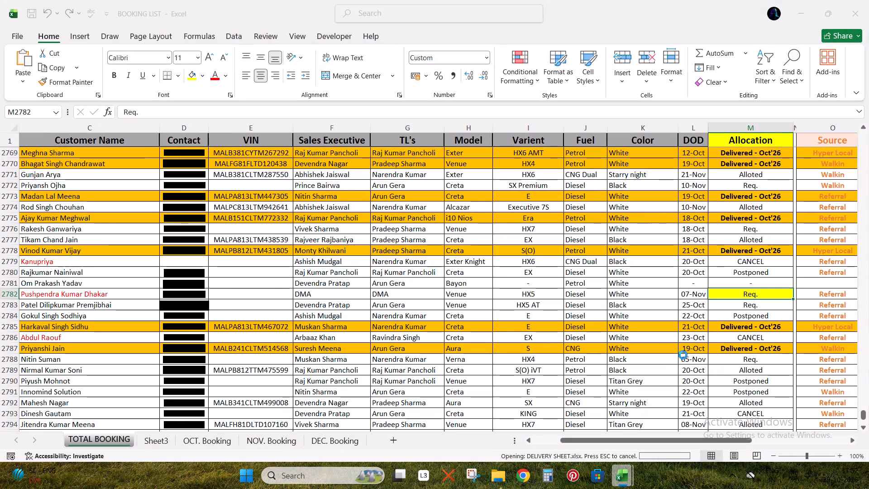
pyautogui.moveTo(654, 437); pyautogui.dragTo(682, 437)
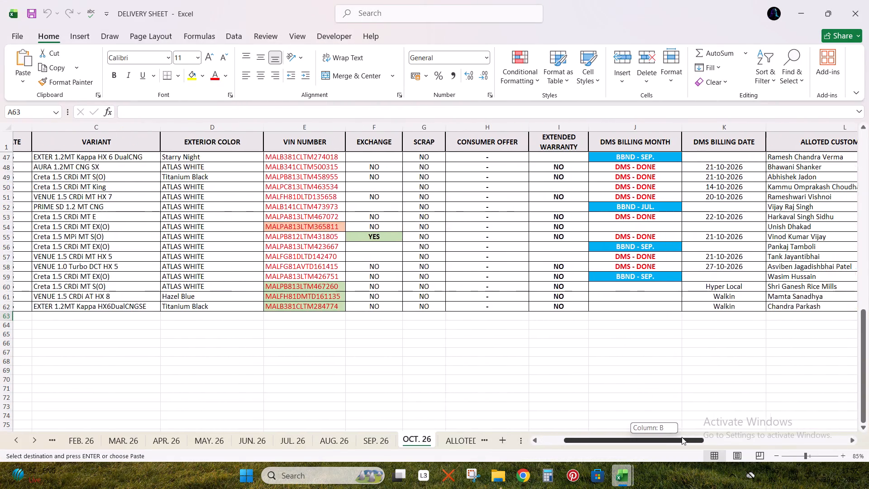
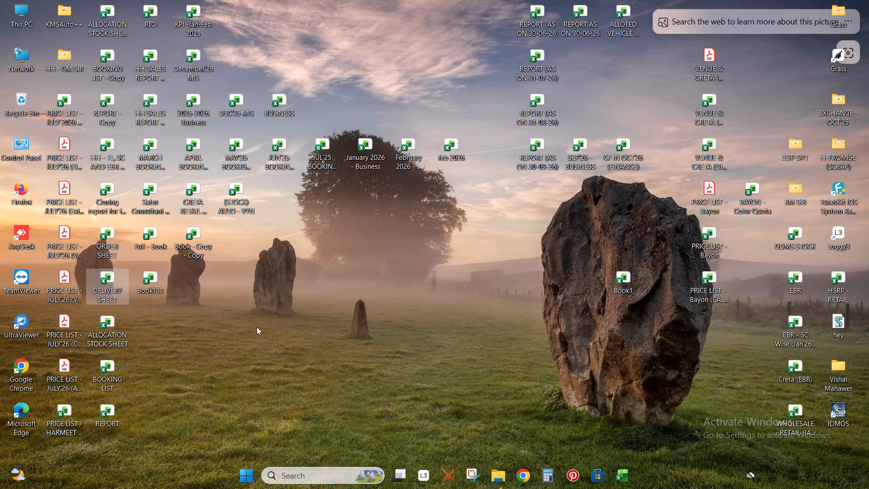
# View the required list in the Book - Copy - Copy workbook from the desktop, and close the workbook.
pyautogui.doubleClick(190, 238)
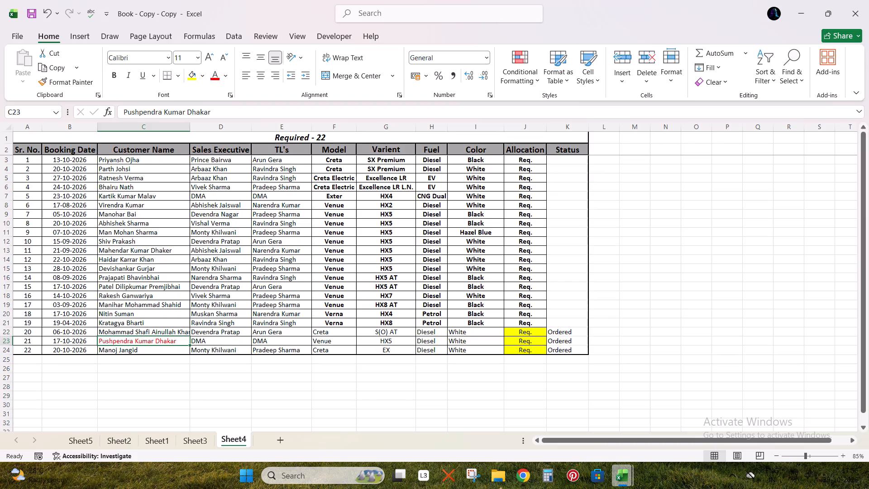
pyautogui.click(868, 0)
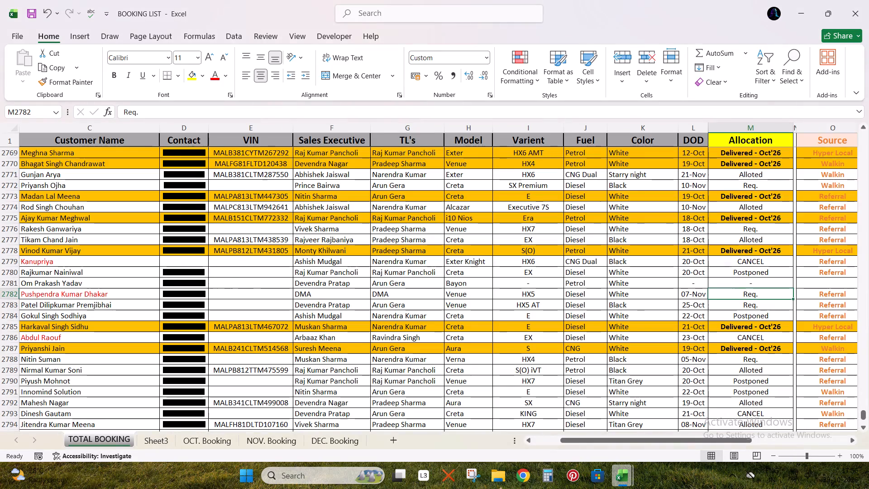
# Save the BOOKING LIST workbook and select the white Venue HX5 Diesel booking at Sr. No. 2822 among the latest bookings.
pyautogui.hotkey('ctrl', 'Left')
pyautogui.hotkey('ctrl', 'Left')
pyautogui.hotkey('ctrl', 'Left')
pyautogui.hotkey('ctrl', 'Left')
pyautogui.hotkey('ctrl', 'Down')
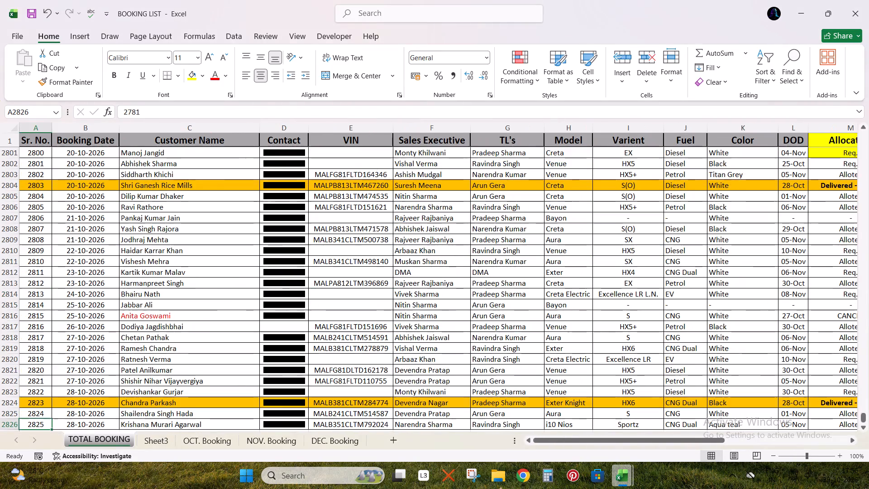
pyautogui.hotkey('ctrl', 's')
pyautogui.scroll(-1, 282, 347)
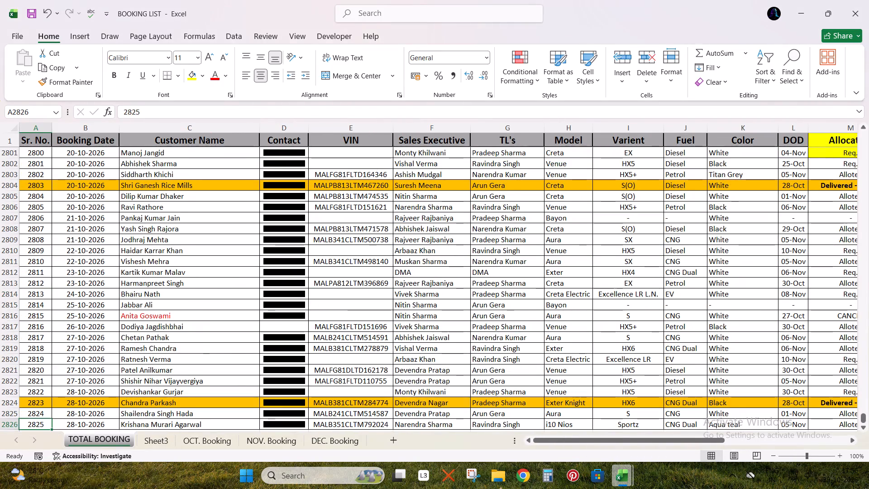
pyautogui.click(201, 356)
pyautogui.hotkey('shift', 'space')
# Copy booking Sr. No. 2822's customer name through TL's cells into the ALLOCATION STOCK SHEET workbook, starting at ALLOTED CUSTOMER NAME in row 109.
pyautogui.hotkey('alt', 'Tab')
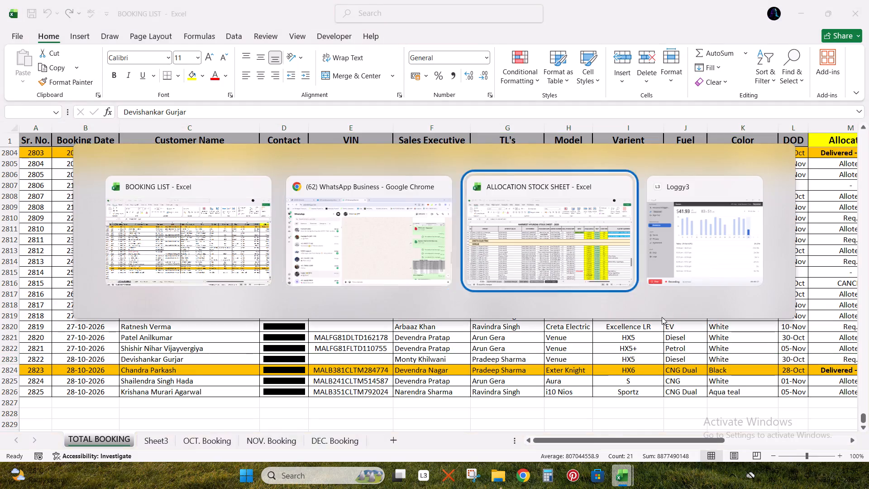
pyautogui.hotkey('alt', 'Tab')
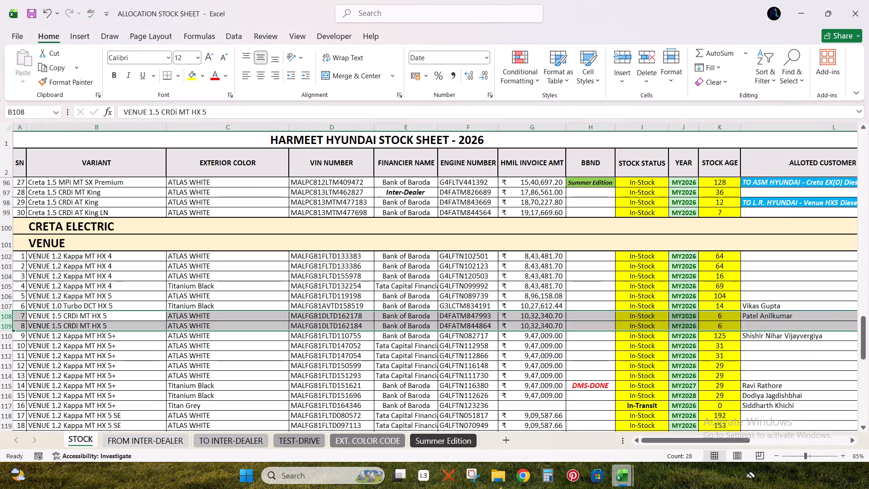
pyautogui.click(758, 322)
pyautogui.hotkey('shift', 'space')
pyautogui.hotkey('alt', 'Tab')
pyautogui.hotkey('alt', 'Tab')
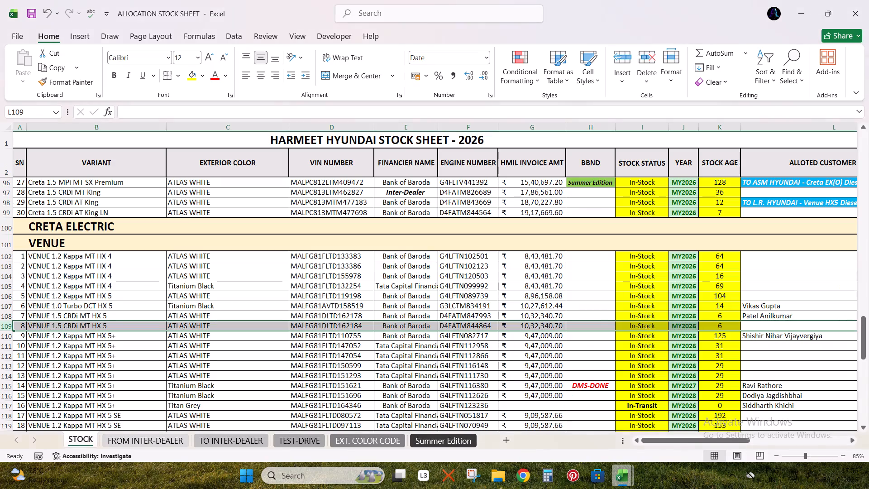
pyautogui.click(752, 327)
pyautogui.hotkey('alt', 'Tab')
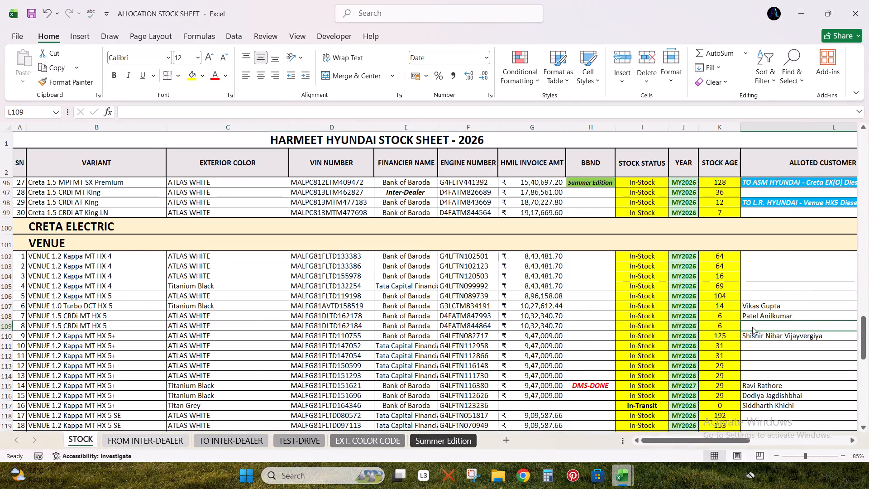
pyautogui.press('Left')
pyautogui.press('Right')
pyautogui.hotkey('shift', 'Right')
pyautogui.hotkey('shift', 'Right')
pyautogui.hotkey('shift', 'Right')
pyautogui.hotkey('shift', 'Right')
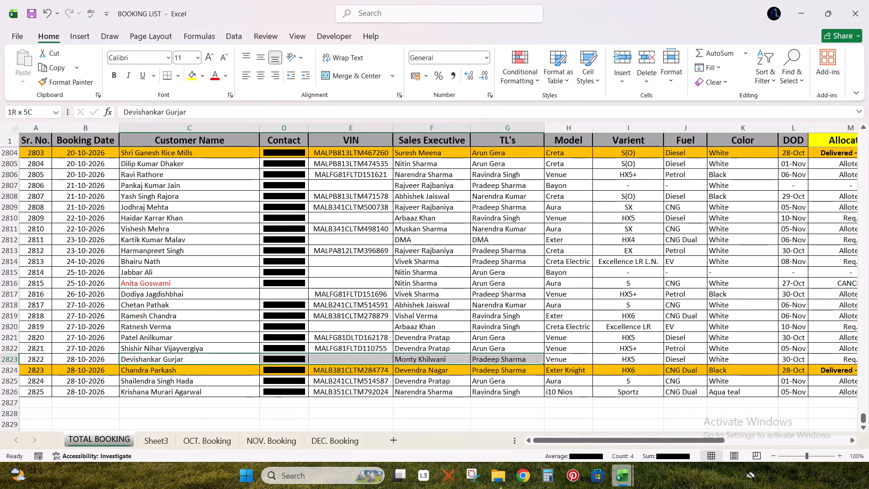
pyautogui.hotkey('ctrl', 'c')
pyautogui.hotkey('alt', 'Tab')
pyautogui.hotkey('ctrl', 'v')
# Move the pasted contact, executive and team leader cells in row 109 one column over, starting under MOBILE NO.
pyautogui.press('Right')
pyautogui.hotkey('shift', 'Right')
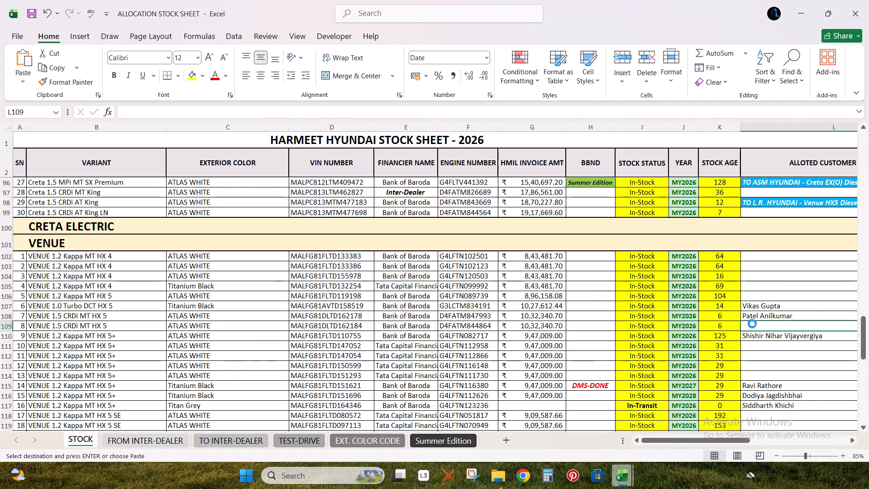
pyautogui.hotkey('shift', 'Right')
pyautogui.hotkey('shift', 'Right')
pyautogui.hotkey('ctrl', 'x')
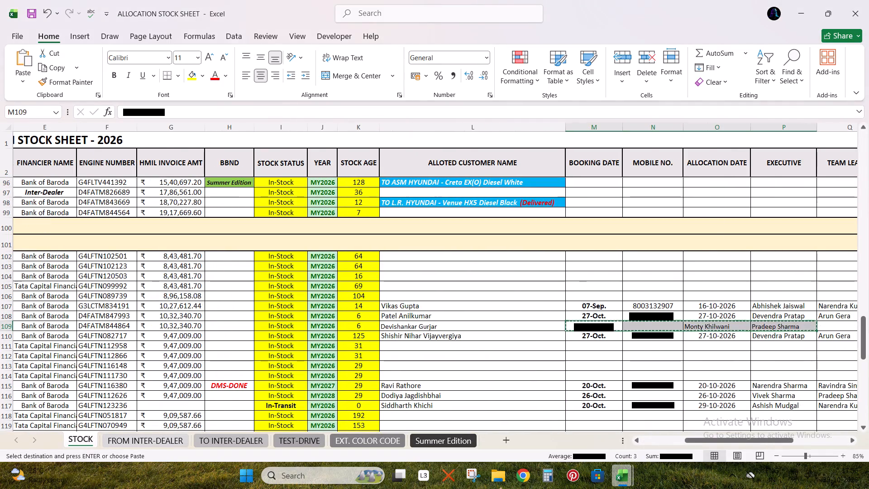
pyautogui.press('Right')
pyautogui.hotkey('ctrl', 'v')
# Enter 28-10 as the booking date and 29-10 as the allocation date in row 109, matching the booking row.
pyautogui.press('Left')
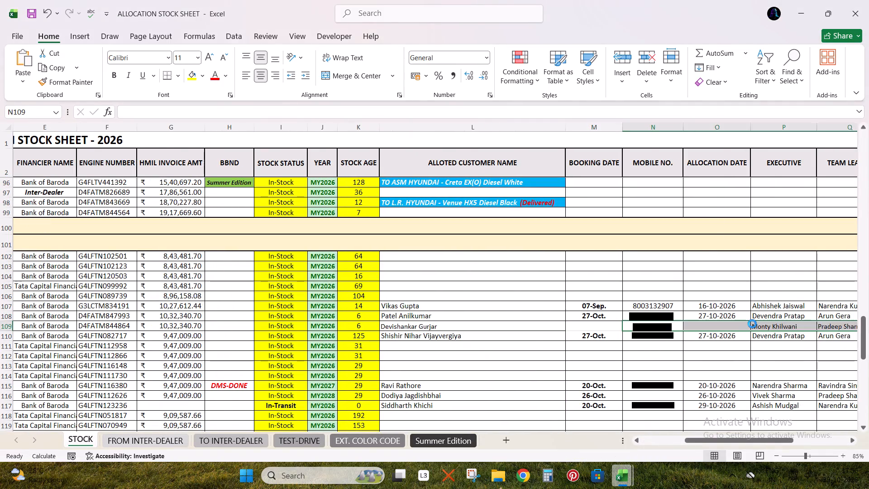
pyautogui.hotkey('alt', 'Tab')
pyautogui.hotkey('shift', 'space')
pyautogui.hotkey('alt', 'Tab')
pyautogui.write('28-10')
pyautogui.press('Tab')
pyautogui.press('Tab')
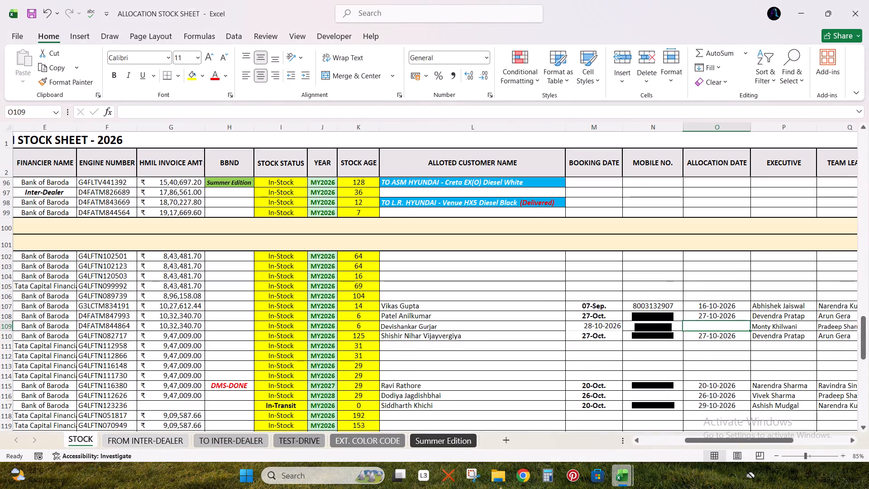
pyautogui.write('29-10')
pyautogui.press('Return')
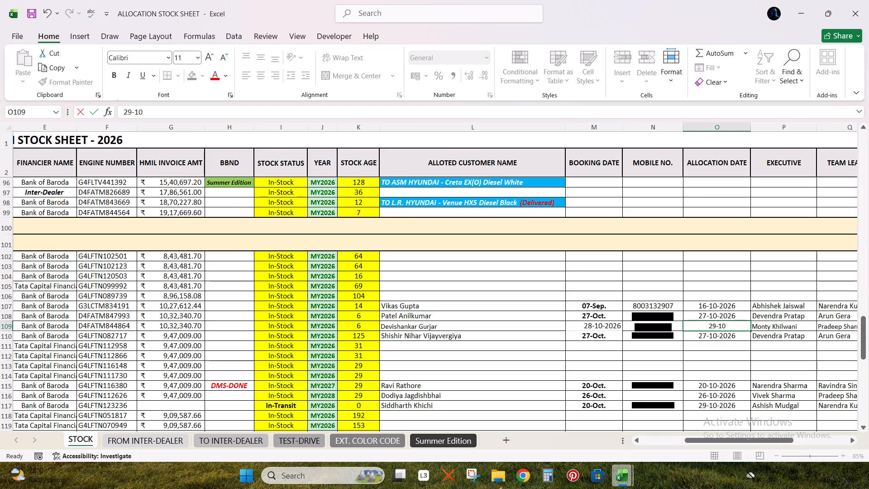
pyautogui.press('Down')
# Apply the formatting of row 110's allotment cells, from customer name to team leader, to the same cells in row 109.
pyautogui.press('Left')
pyautogui.press('Up')
pyautogui.press('Left')
pyautogui.press('Right')
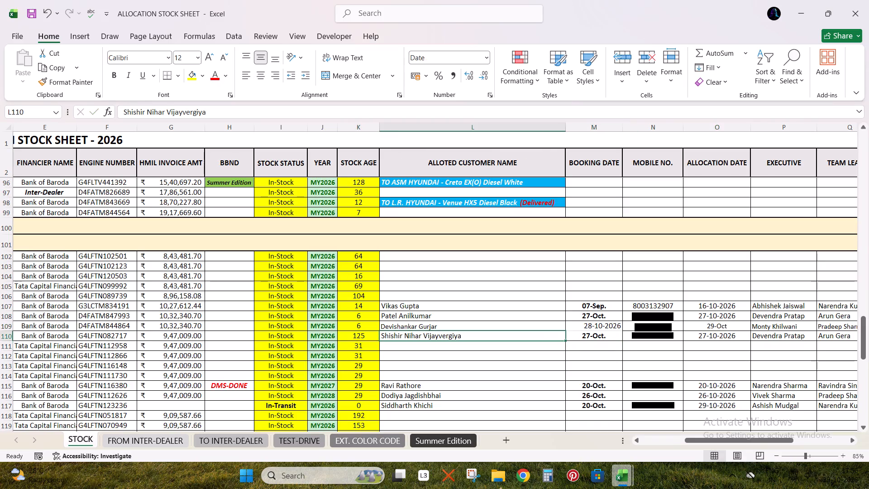
pyautogui.hotkey('shift', 'Right')
pyautogui.hotkey('shift', 'Right')
pyautogui.hotkey('shift', 'Right')
pyautogui.hotkey('shift', 'Right')
pyautogui.hotkey('shift', 'Right')
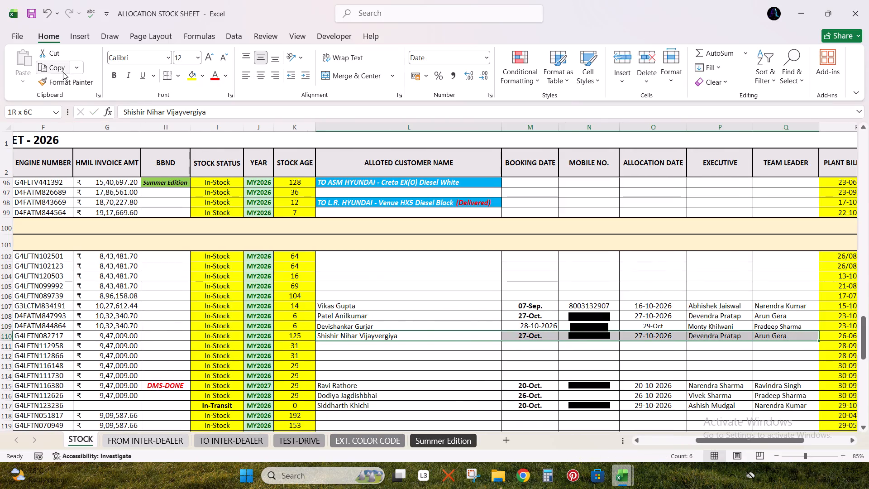
pyautogui.click(66, 81)
pyautogui.press('Up')
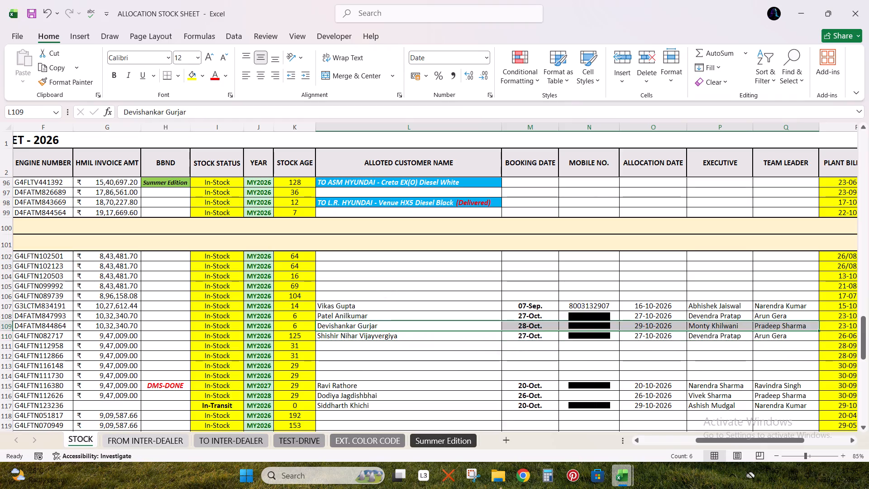
# Compare the allotment details in stock row 109 with the booking at Sr. No. 2822 in the BOOKING LIST workbook.
pyautogui.hotkey('shift', 'space')
pyautogui.hotkey('alt', 'Tab')
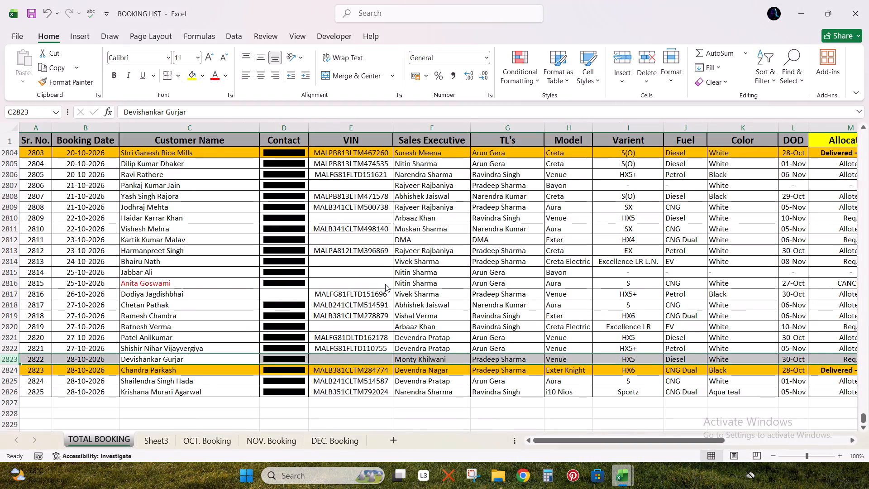
pyautogui.hotkey('alt', 'Tab')
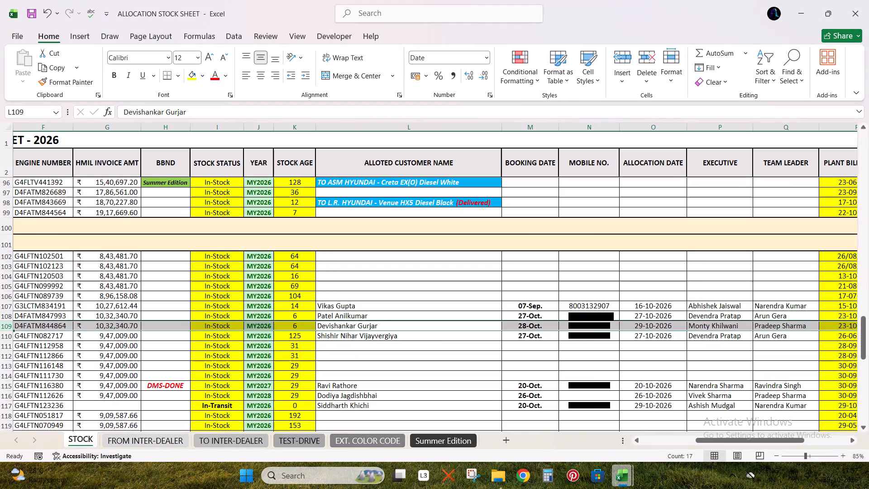
pyautogui.press('Right')
pyautogui.hotkey('shift', 'space')
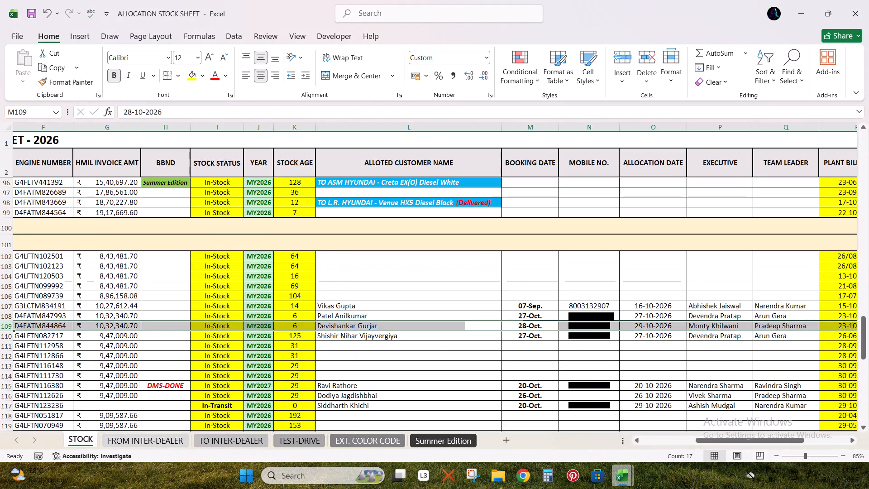
pyautogui.hotkey('alt', 'Tab')
pyautogui.hotkey('alt', 'Tab')
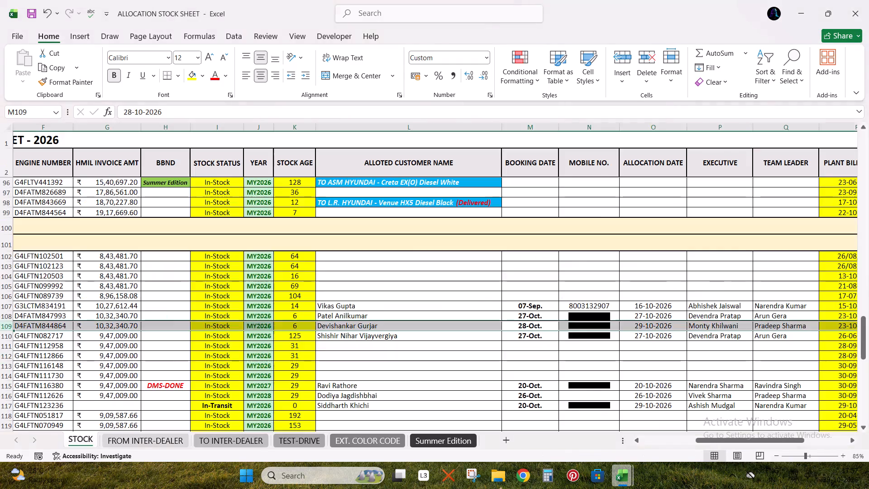
# Copy the VIN number from stock row 109 into the VIN cell of booking Sr. No. 2822 in the BOOKING LIST workbook.
pyautogui.press('Left')
pyautogui.hotkey('ctrl', 'Left')
pyautogui.hotkey('ctrl', 'Left')
pyautogui.hotkey('ctrl', 'Left')
pyautogui.hotkey('ctrl', 'Left')
pyautogui.press('Right')
pyautogui.press('Right')
pyautogui.press('Right')
pyautogui.hotkey('ctrl', 'c')
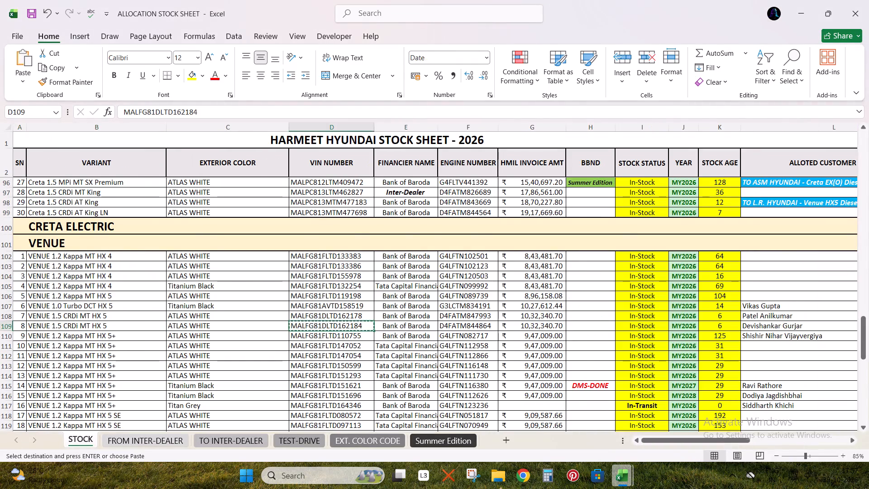
pyautogui.hotkey('alt', 'Tab')
pyautogui.press('Right')
pyautogui.press('Right')
pyautogui.hotkey('ctrl', 'v')
# Match the pasted VIN cell's formatting to the VIN cell above it and save the BOOKING LIST workbook.
pyautogui.hotkey('ctrl', 'Right')
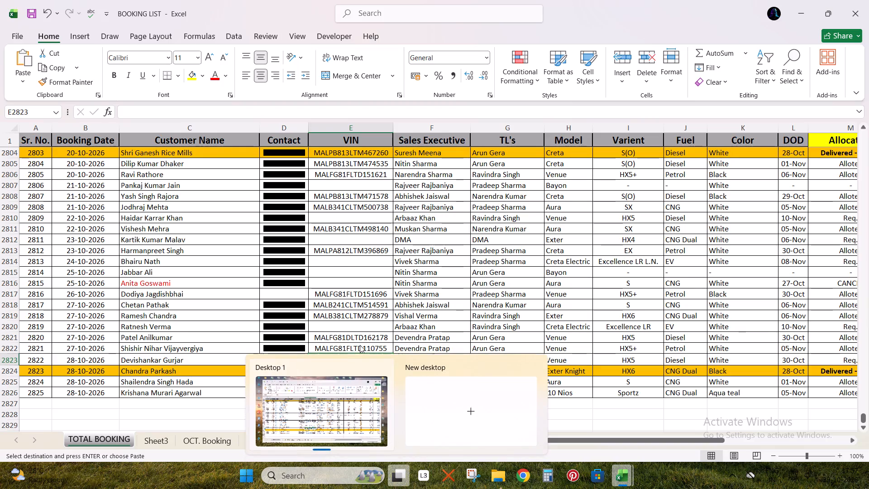
pyautogui.click(384, 348)
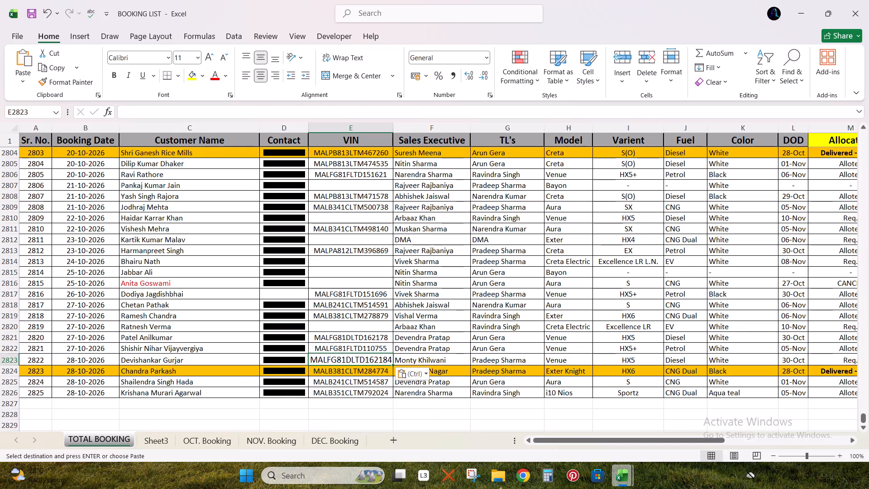
pyautogui.click(353, 349)
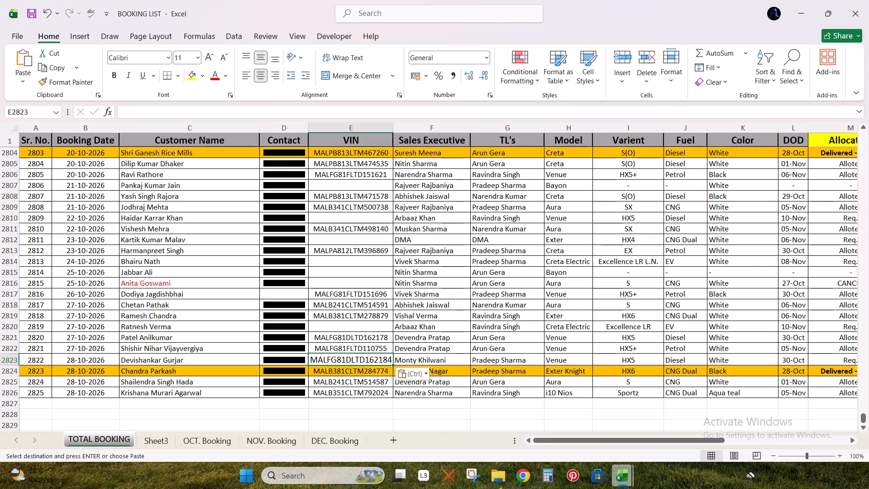
pyautogui.doubleClick(365, 351)
pyautogui.click(473, 335)
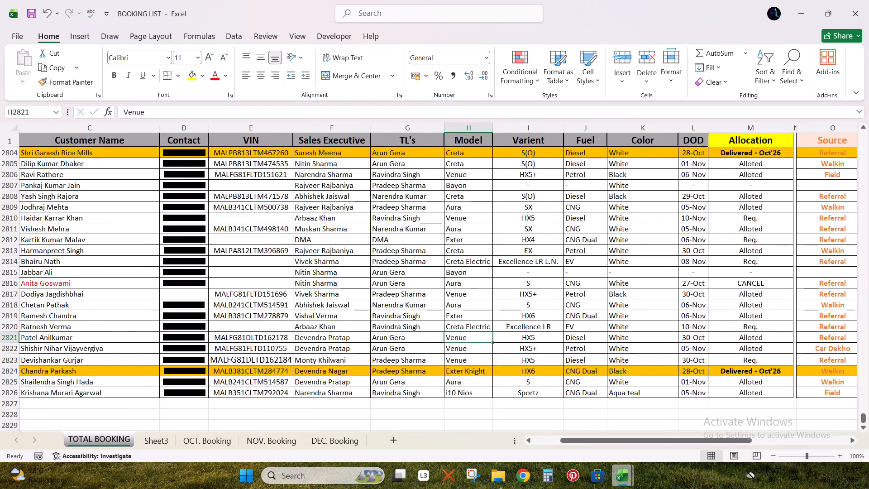
pyautogui.click(268, 351)
pyautogui.click(49, 82)
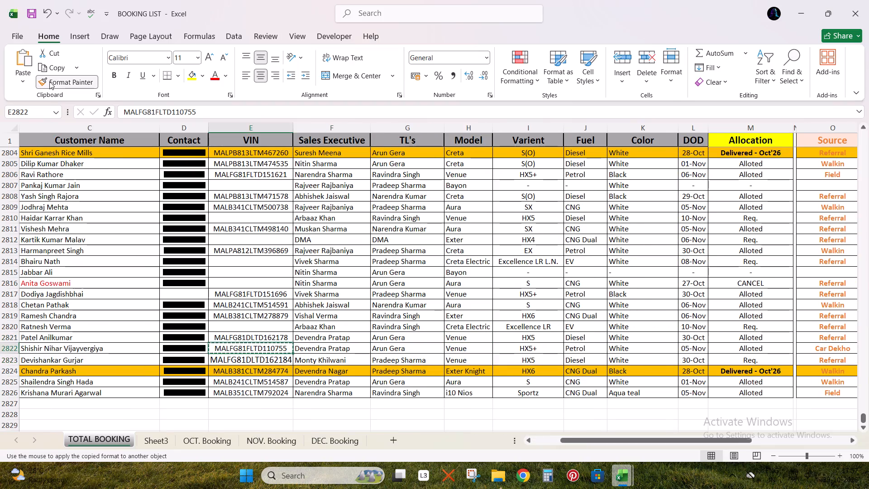
pyautogui.press('Down')
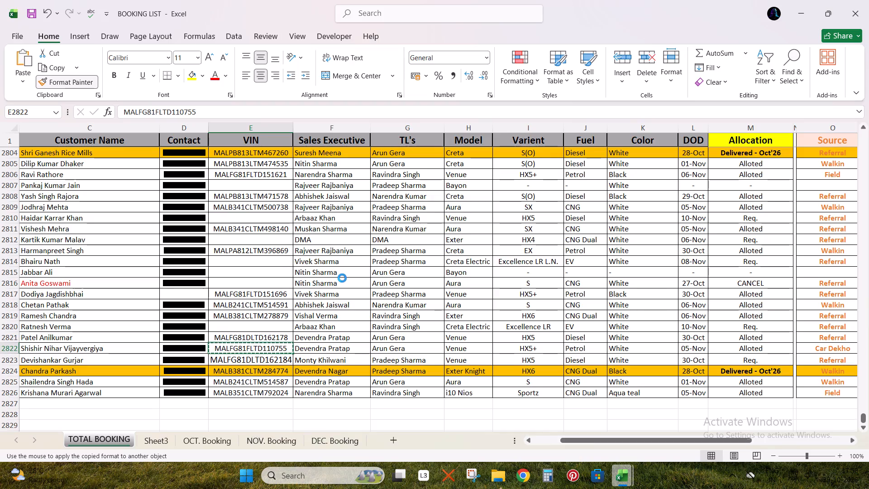
pyautogui.click(31, 17)
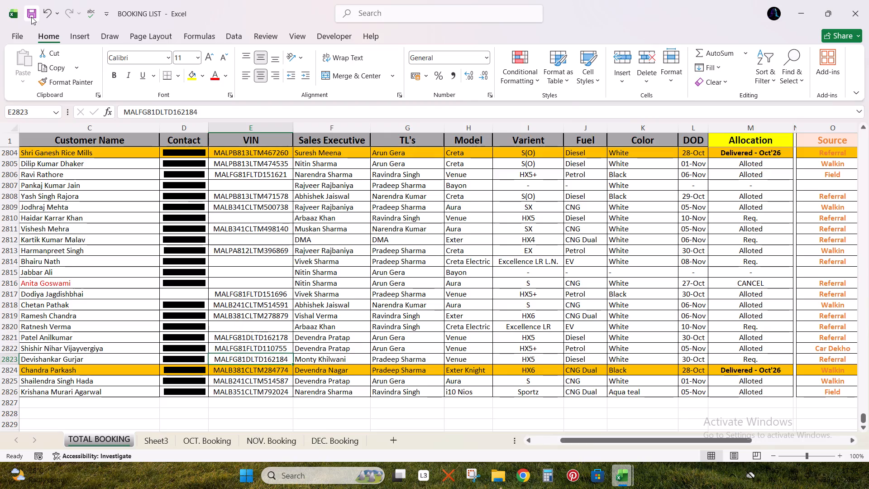
# Set the Allocation of booking Sr. No. 2822 to Alloted and save the BOOKING LIST workbook.
pyautogui.hotkey('ctrl', 'Right')
pyautogui.press('a')
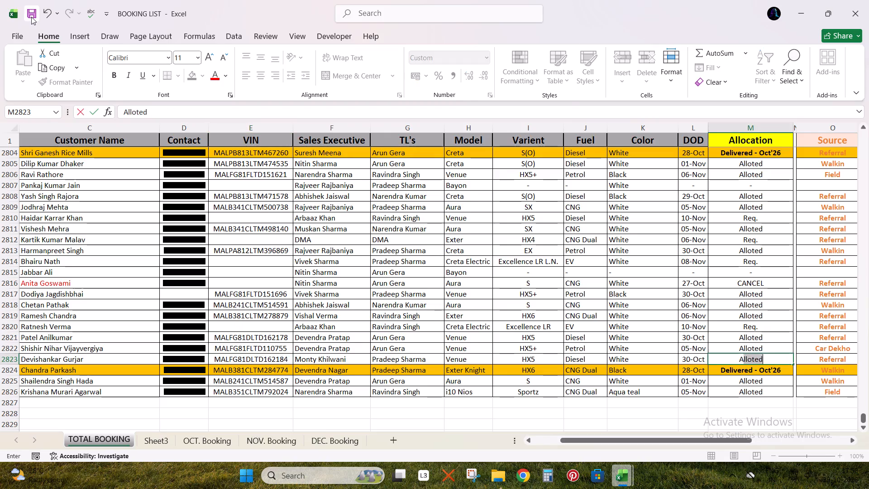
pyautogui.press('Left')
pyautogui.press('Left')
pyautogui.hotkey('ctrl', 'Left')
pyautogui.hotkey('ctrl', 'Left')
pyautogui.hotkey('ctrl', 'Left')
pyautogui.hotkey('shift', 'space')
pyautogui.hotkey('ctrl', 's')
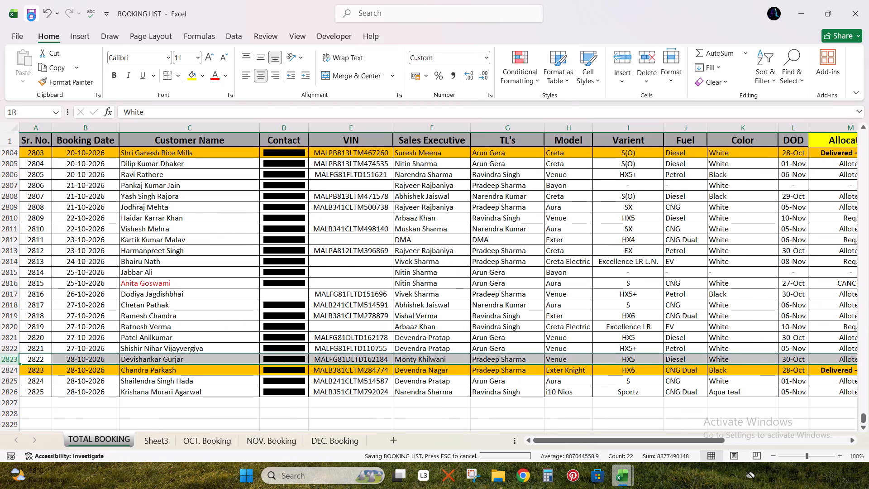
# Save the ALLOCATION STOCK SHEET workbook and return to the BOOKING LIST workbook.
pyautogui.hotkey('alt', 'Tab')
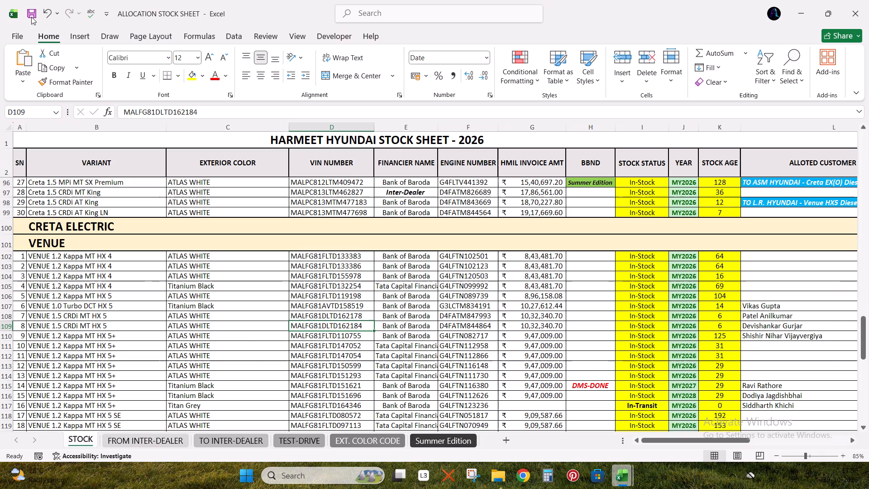
pyautogui.hotkey('shift', 'space')
pyautogui.hotkey('ctrl', 's')
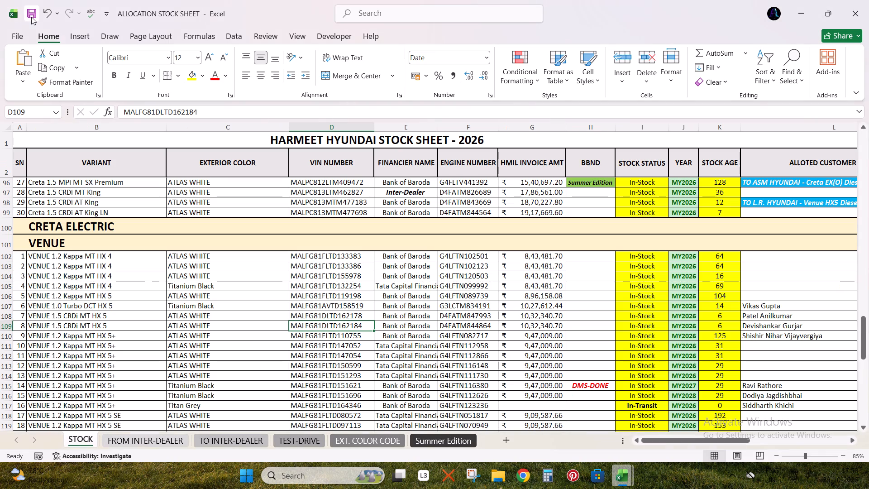
pyautogui.hotkey('alt', 'Tab')
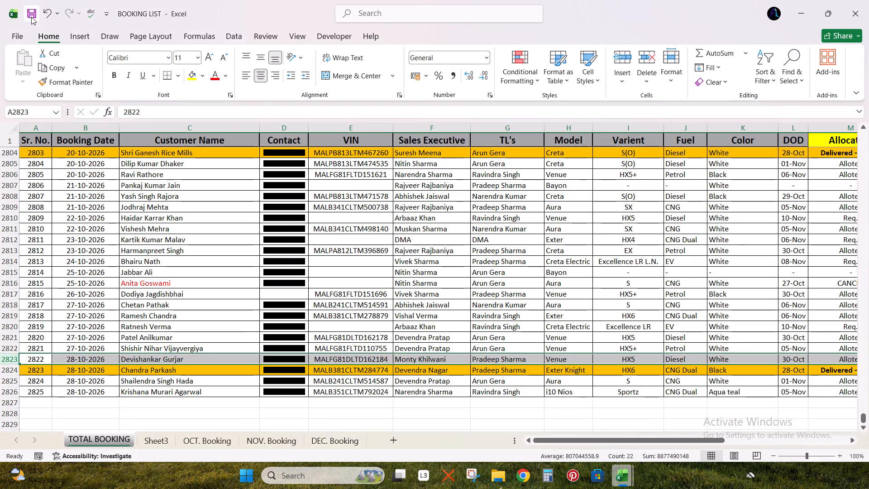
# Save the BOOKING LIST workbook.
pyautogui.hotkey('ctrl', 's')
# Check stock row 109's allocation details, across to the allocation date, against booking Sr. No. 2822 in the BOOKING LIST workbook.
pyautogui.hotkey('alt', 'Tab')
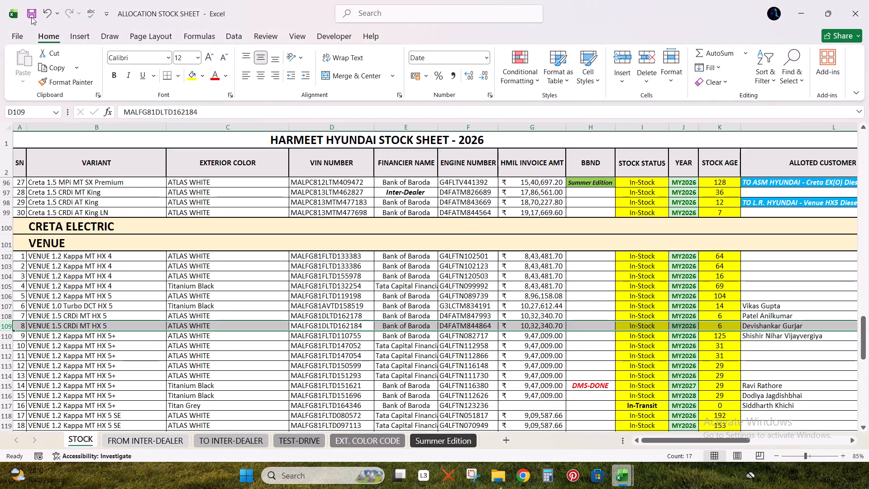
pyautogui.hotkey('alt', 'Tab')
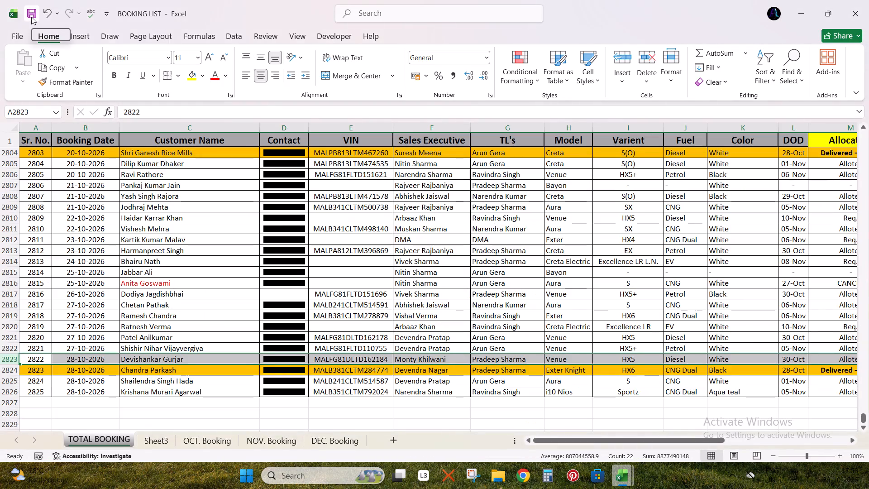
pyautogui.hotkey('alt', 'Tab')
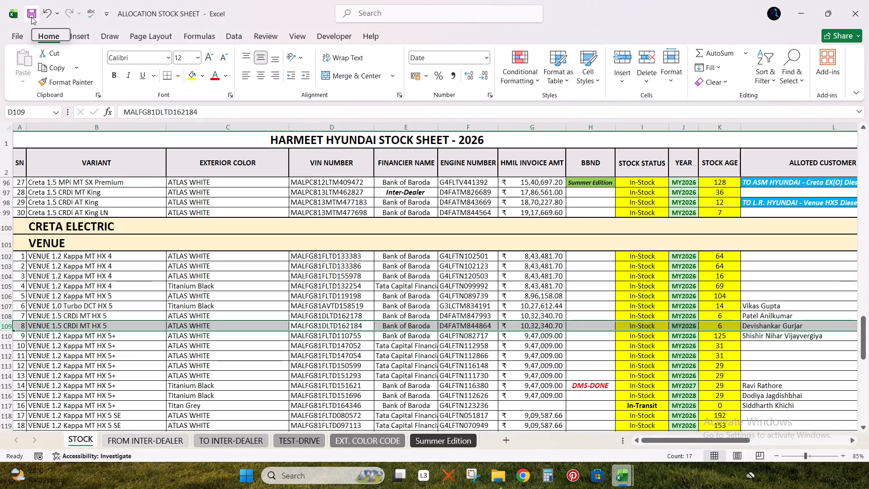
pyautogui.press('Right')
pyautogui.press('Right')
pyautogui.press('Right')
pyautogui.press('Right')
pyautogui.press('Right')
pyautogui.press('Right')
pyautogui.press('Right')
pyautogui.press('Right')
pyautogui.press('Right')
pyautogui.press('Right')
pyautogui.press('Right')
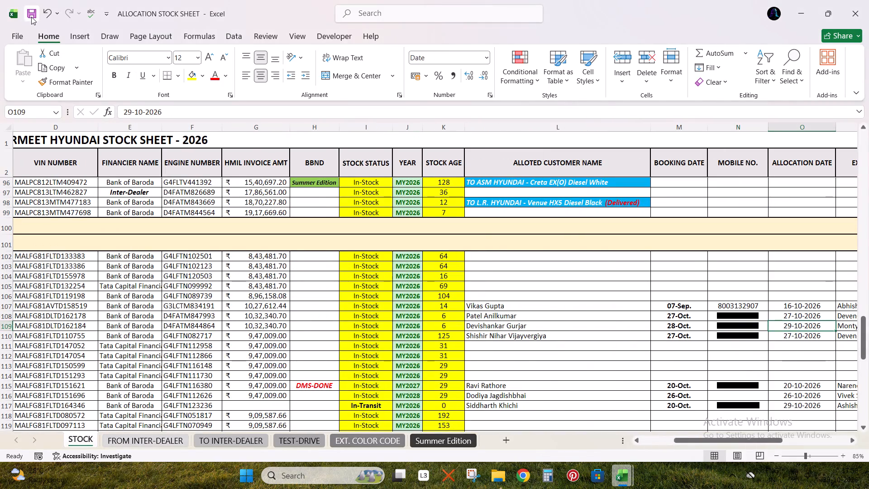
pyautogui.press('Left')
pyautogui.press('Left')
pyautogui.hotkey('ctrl', 'Left')
pyautogui.hotkey('ctrl', 'Left')
pyautogui.hotkey('ctrl', 'Left')
pyautogui.hotkey('ctrl', 'Left')
pyautogui.hotkey('shift', 'space')
pyautogui.hotkey('alt', 'Tab')
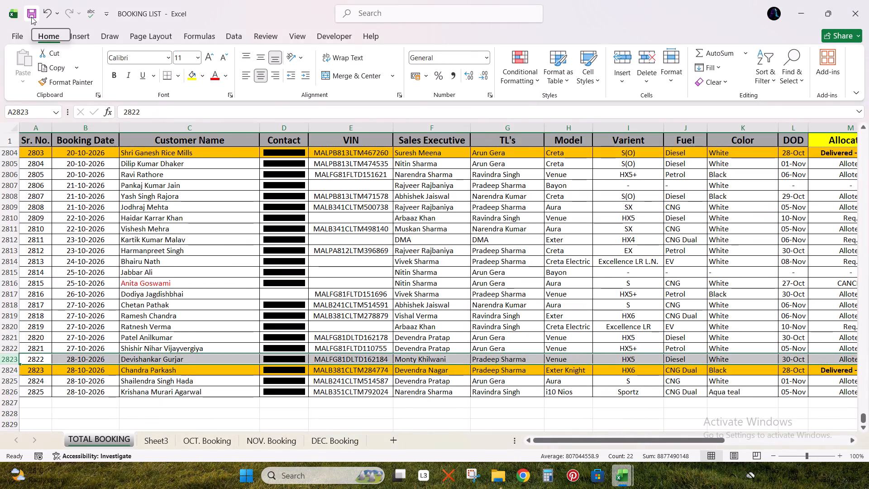
pyautogui.hotkey('alt', 'Tab')
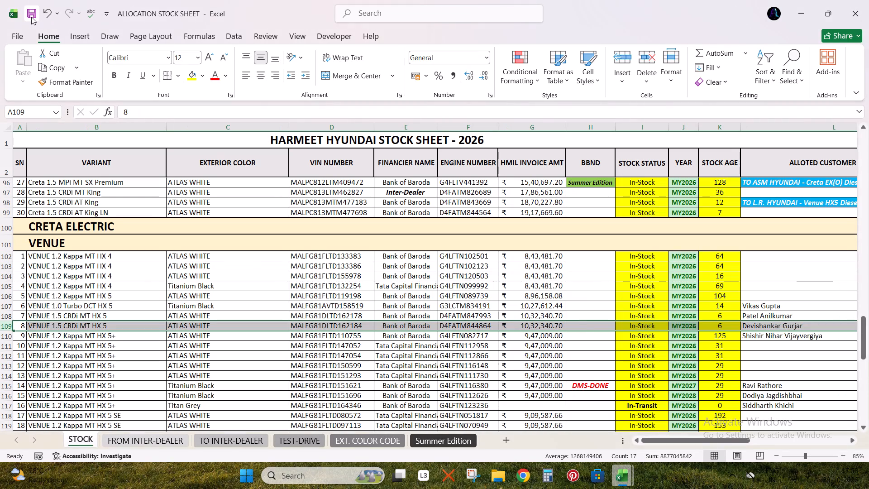
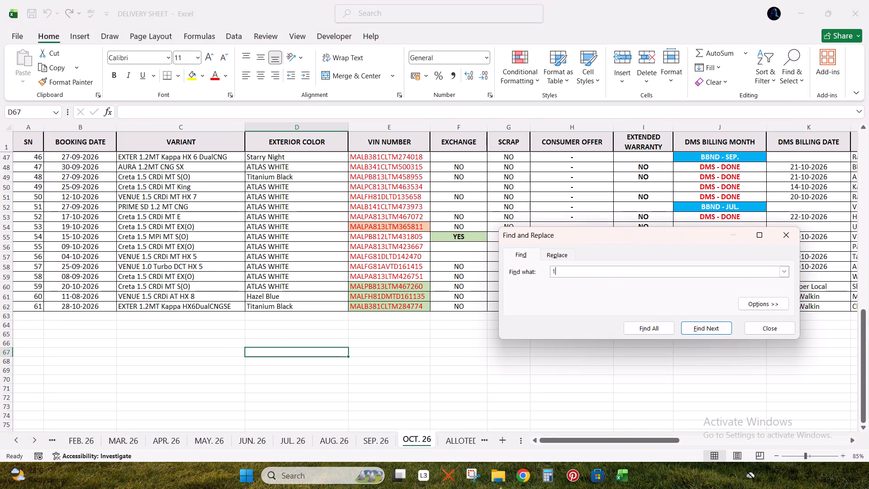
pyautogui.write('25411')
pyautogui.press('Return')
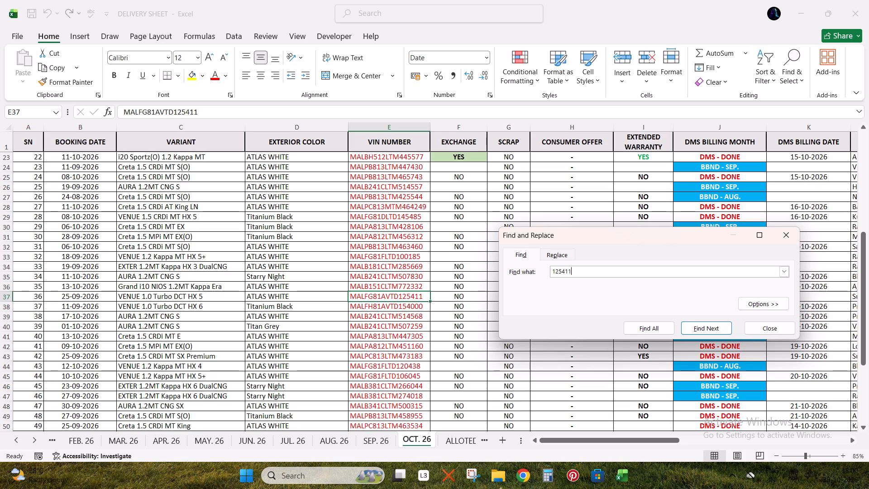
pyautogui.press('Return')
pyautogui.press('Return')
pyautogui.press('Escape')
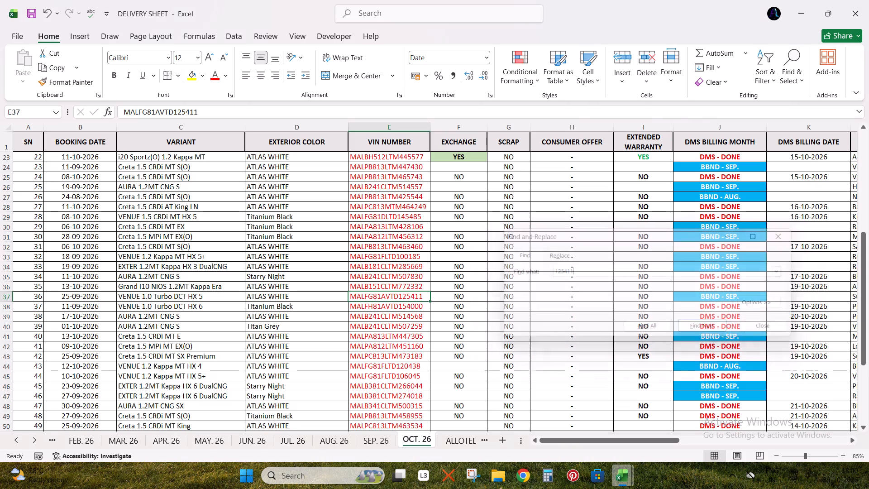
pyautogui.hotkey('shift', 'space')
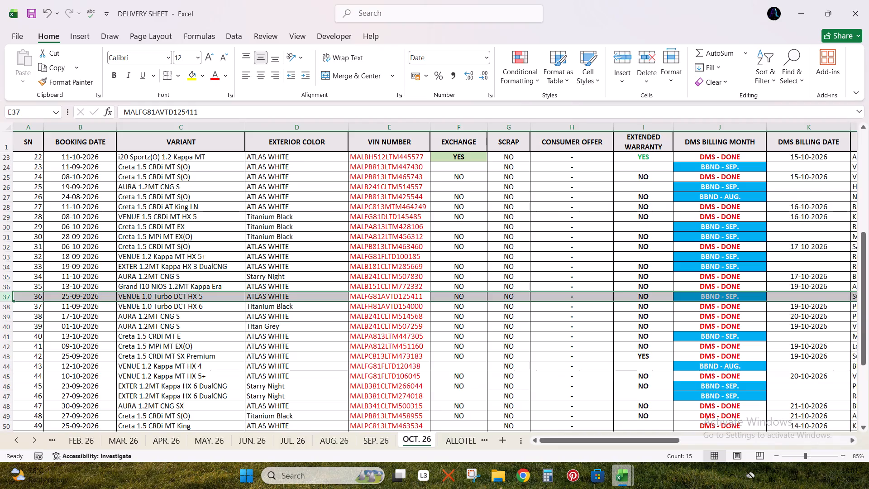
pyautogui.moveTo(578, 441); pyautogui.dragTo(643, 439)
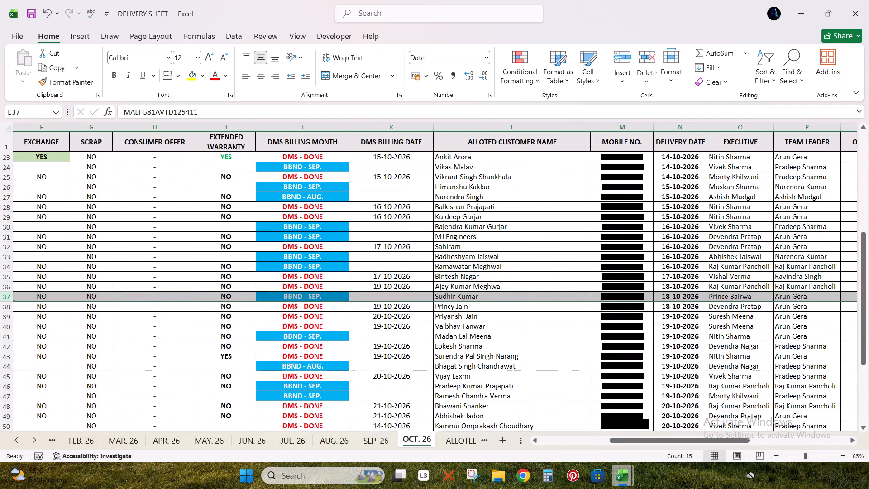
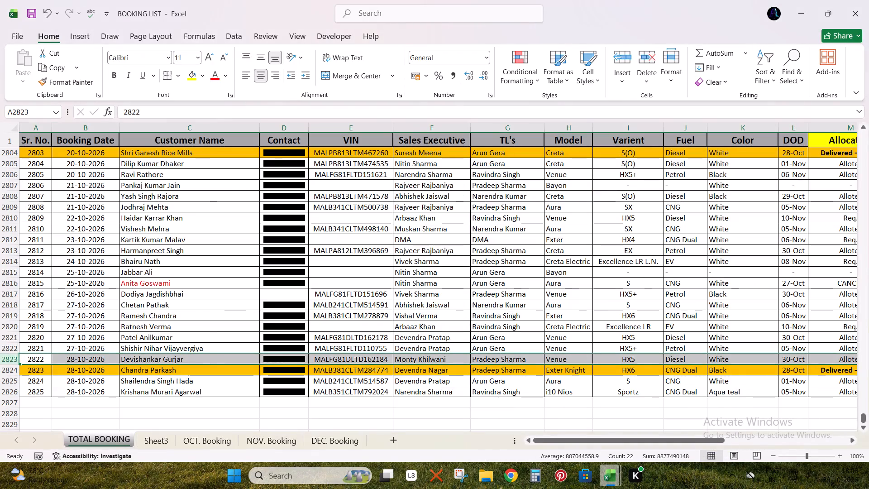
# Fill the booking date 29-10-2026 into the five empty rows directly below Sr. No. 2825 in the TOTAL BOOKING sheet.
pyautogui.click(92, 406)
pyautogui.scroll(-2, 275, 314)
pyautogui.write('29-10')
pyautogui.press('Return')
pyautogui.hotkey('ctrl', 'd')
pyautogui.press('Down')
pyautogui.hotkey('ctrl', 'd')
pyautogui.hotkey('ctrl', 'Down')
pyautogui.hotkey('ctrl', 'd')
pyautogui.press('Down')
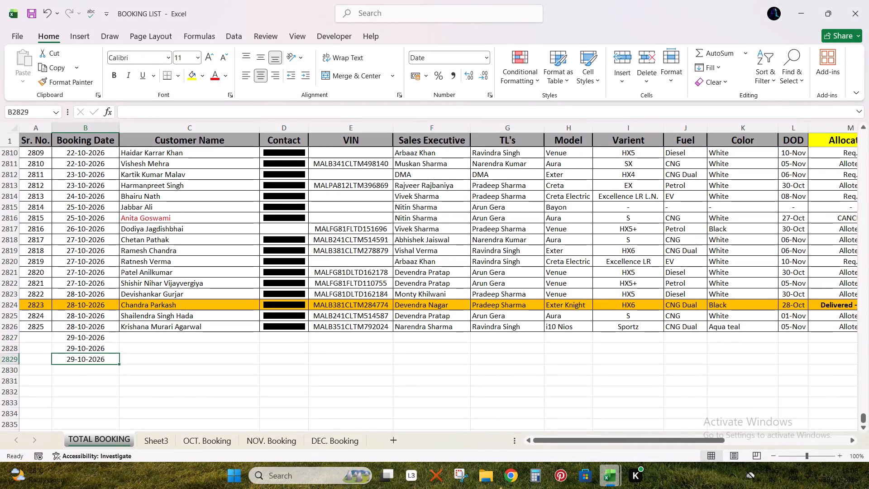
pyautogui.hotkey('ctrl', 'd')
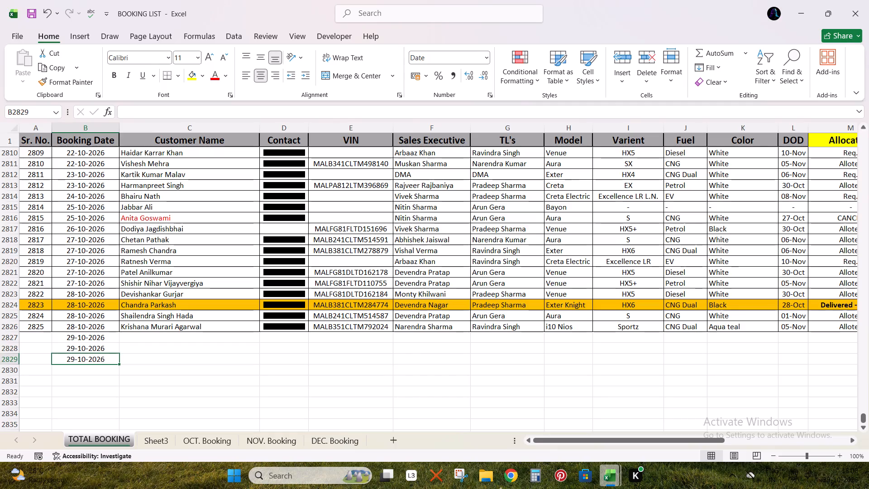
pyautogui.press('Down')
pyautogui.hotkey('ctrl', 'Up')
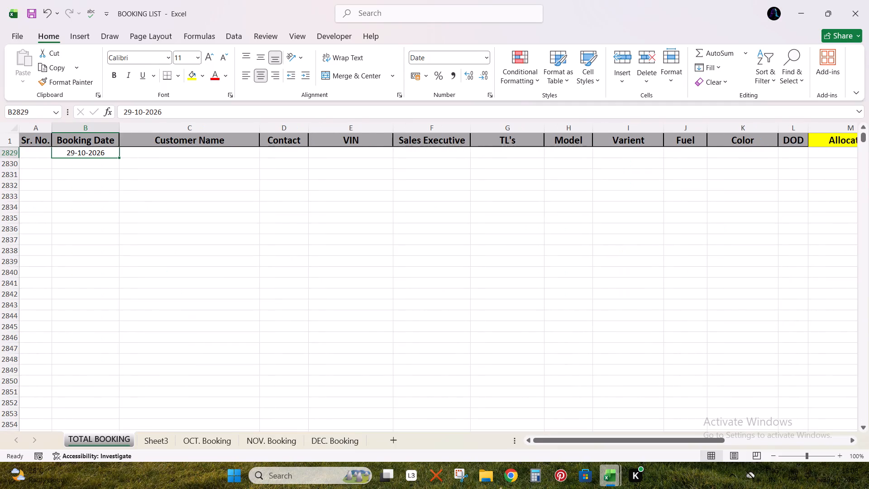
pyautogui.press('Down')
pyautogui.hotkey('ctrl', 'd')
pyautogui.press('Down')
pyautogui.hotkey('ctrl', 'd')
# Select the empty customer name cell in the first 29-10-2026 row and save the booking list workbook.
pyautogui.press('Right')
pyautogui.press('Up')
pyautogui.hotkey('ctrl', 'Up')
pyautogui.press('Down')
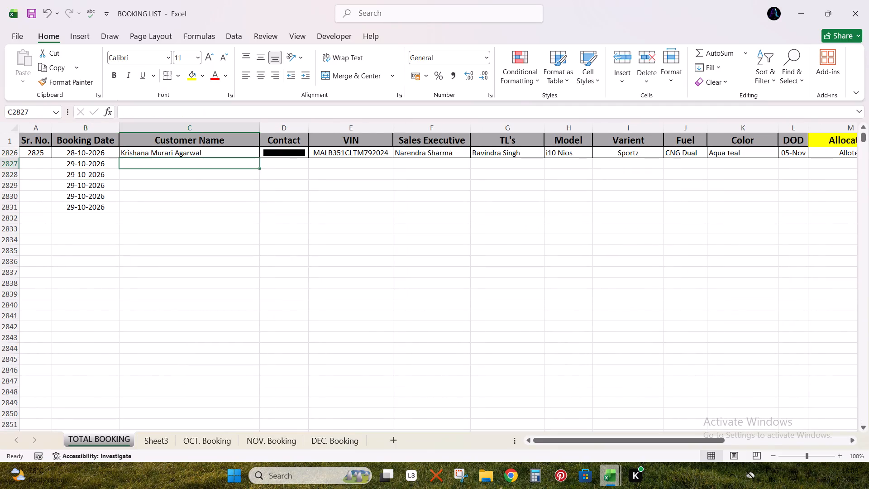
pyautogui.hotkey('ctrl', 's')
pyautogui.scroll(5, 223, 309)
# Switch from the booking list to the previously used window.
pyautogui.hotkey('alt', 'Tab')
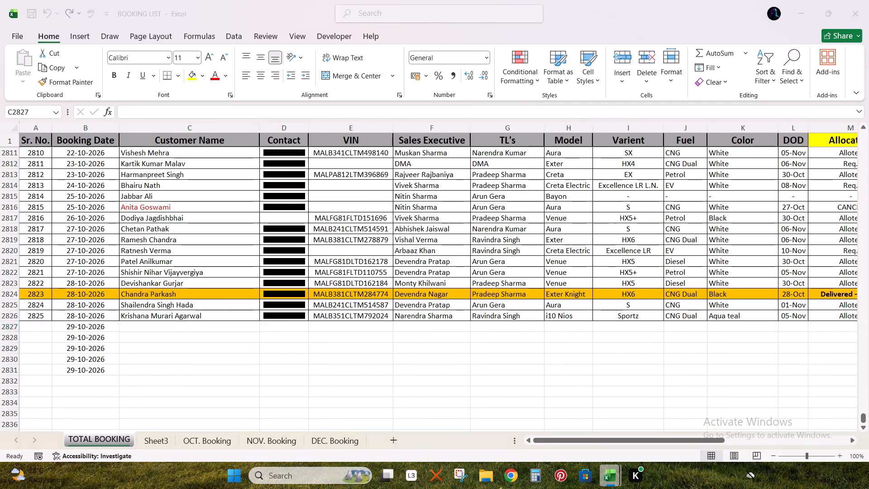
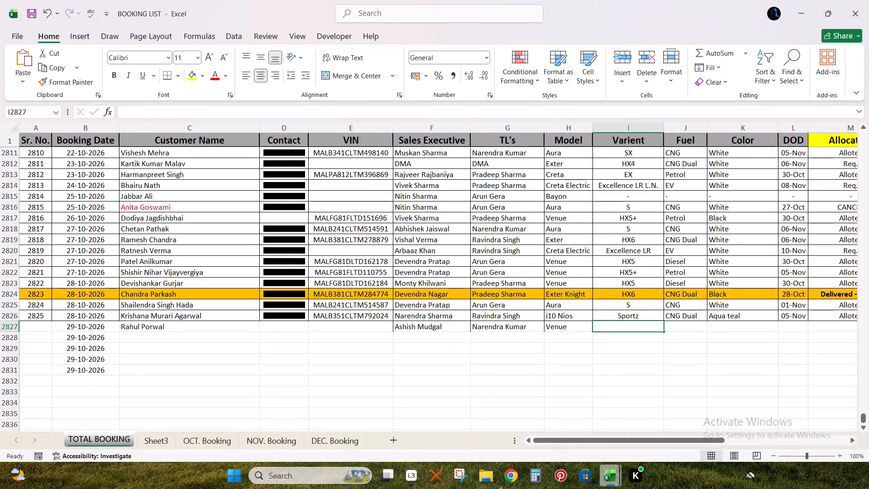
# Enter variant HX5, fuel Diesel and color White for the Venue booking in the first 29-10-2026 row.
pyautogui.press('s')
pyautogui.press('Escape')
pyautogui.press('w')
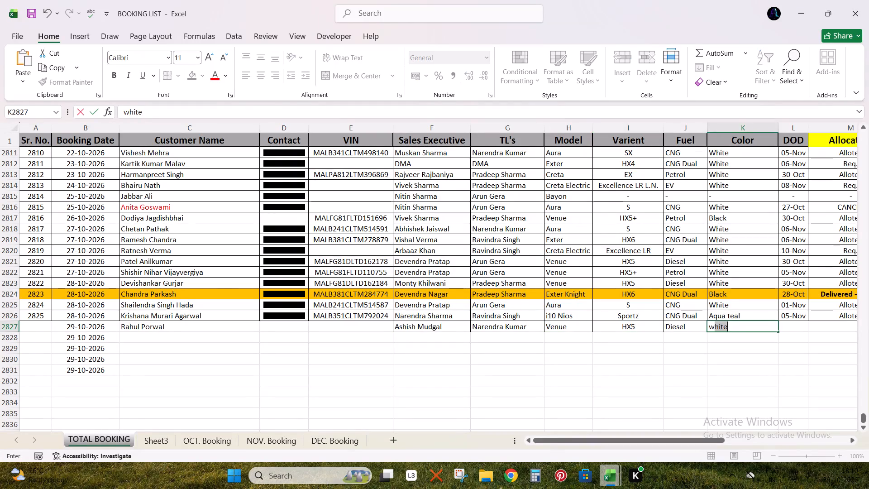
pyautogui.press('Tab')
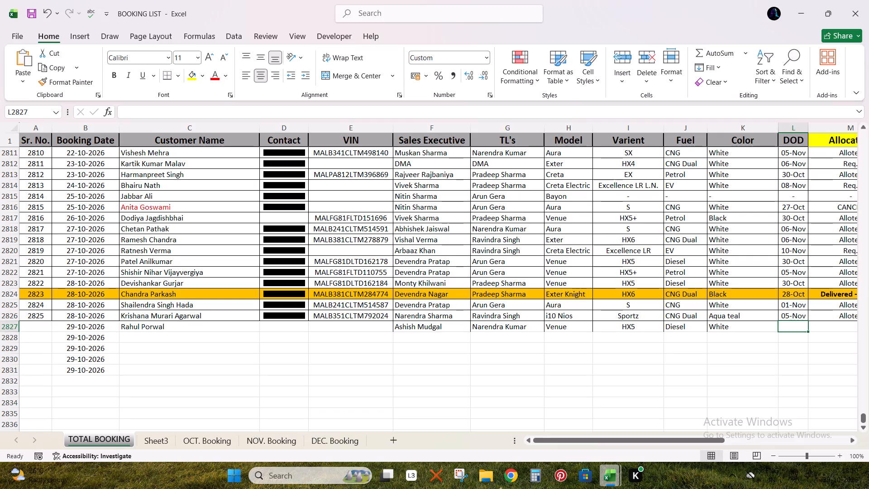
# Open the ORDER SHEET workbook from the desktop and look through the Venue orders in the OCT'26 ORDER sheet.
pyautogui.click(868, 488)
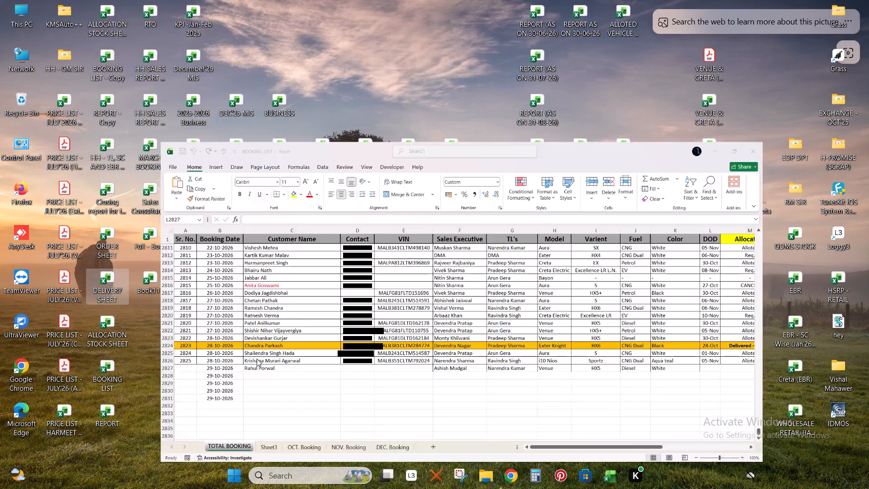
pyautogui.doubleClick(107, 235)
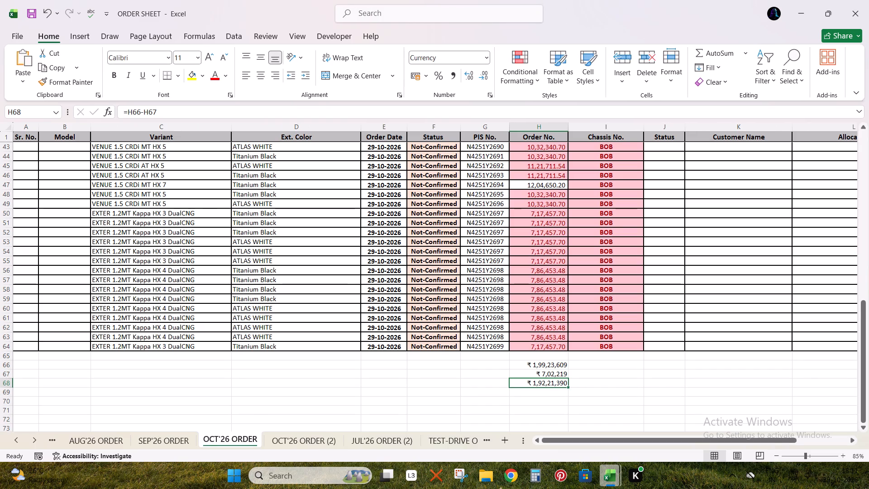
pyautogui.scroll(1, 573, 314)
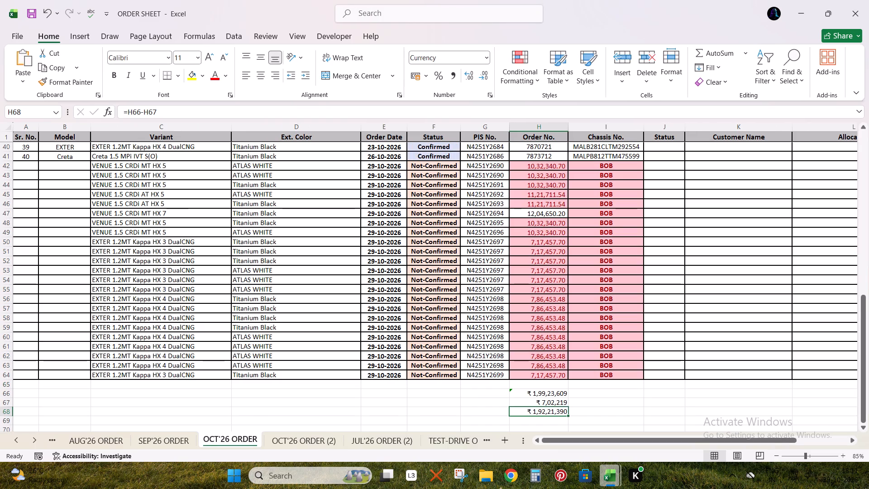
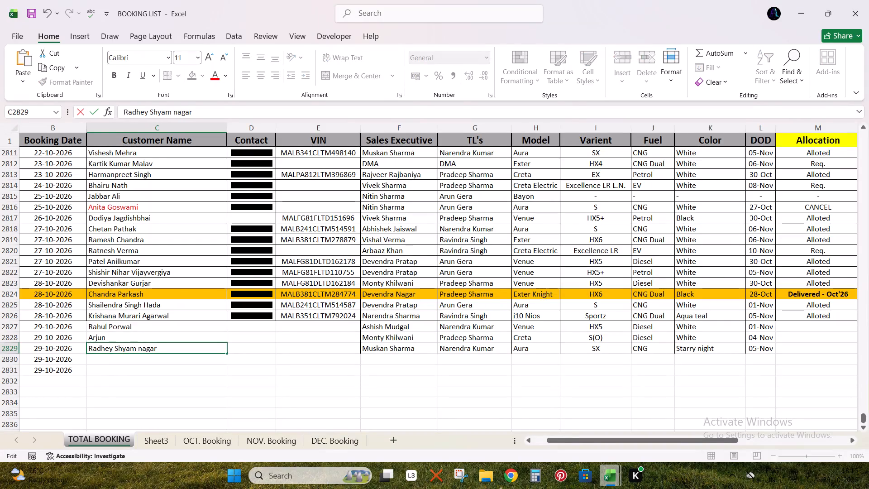
# Remove the lowercase initial of the surname in the customer name of the 29-10-2026 Aura SX CNG booking.
pyautogui.hotkey('ctrl', 'Right')
pyautogui.hotkey('ctrl', 'Right')
pyautogui.press('Delete')
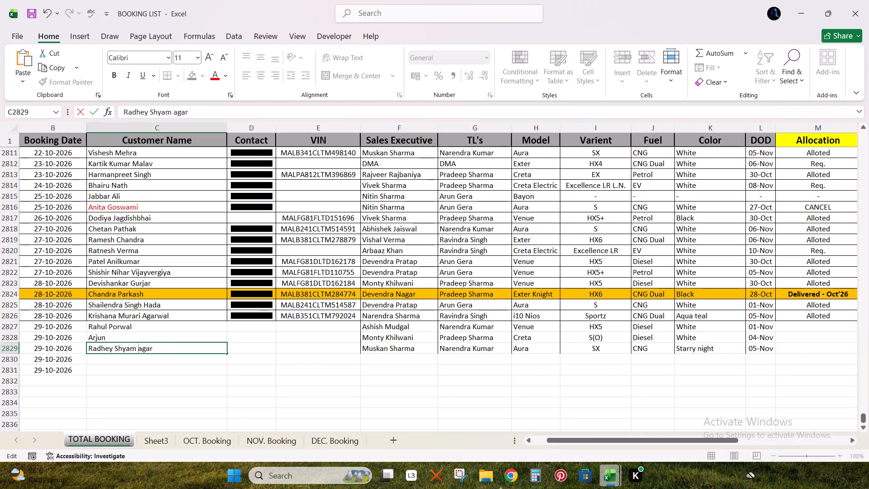
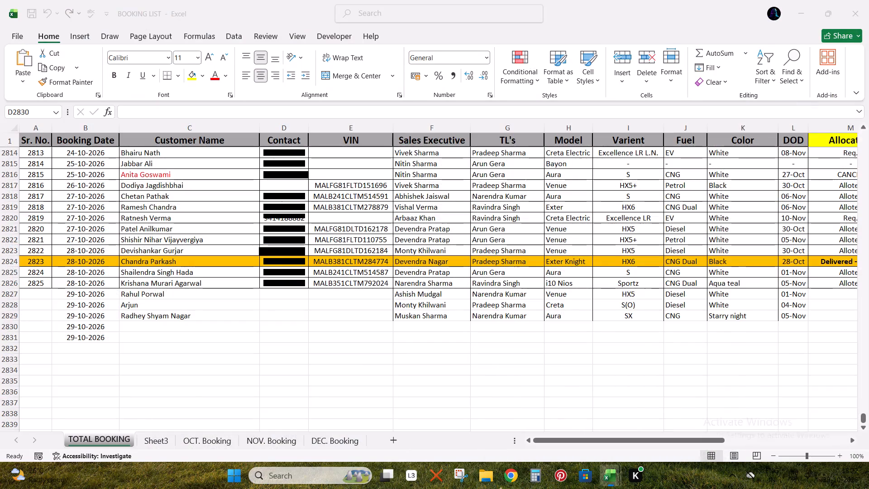
# Go to the booking date cell of the first 29-10-2026 row that has no customer name.
pyautogui.hotkey('ctrl', 'Left')
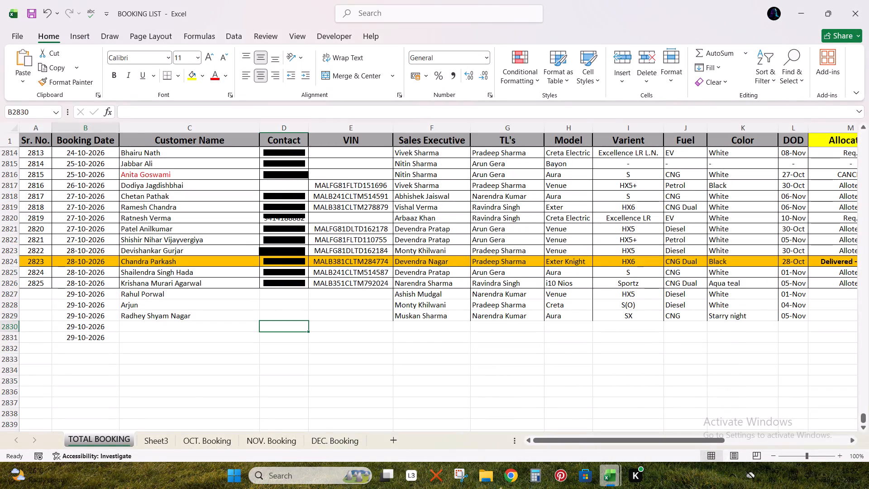
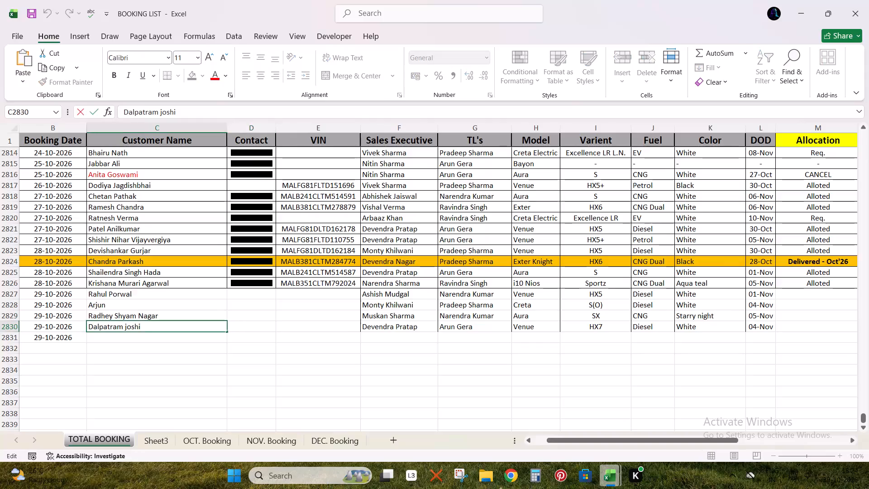
# Capitalise the surname's initial as J in the customer name of the 29-10-2026 Venue HX7 booking.
pyautogui.press('Delete')
pyautogui.hotkey('shift', 'j')
pyautogui.press('Tab')
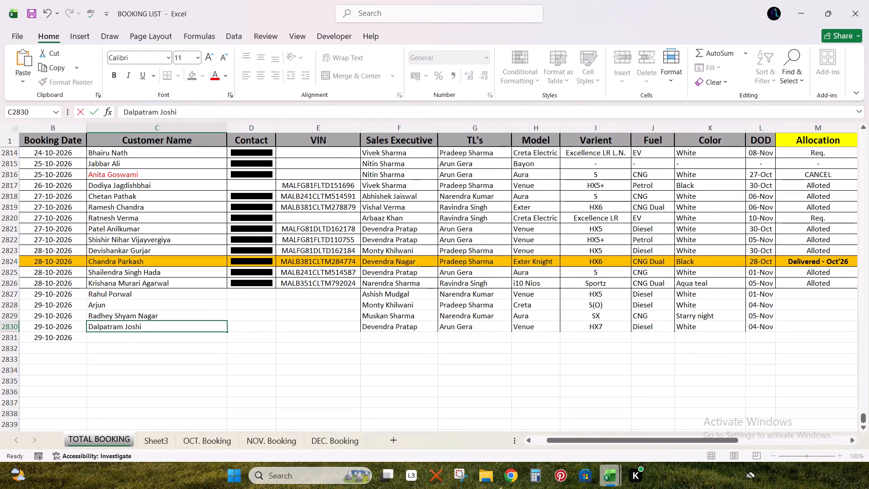
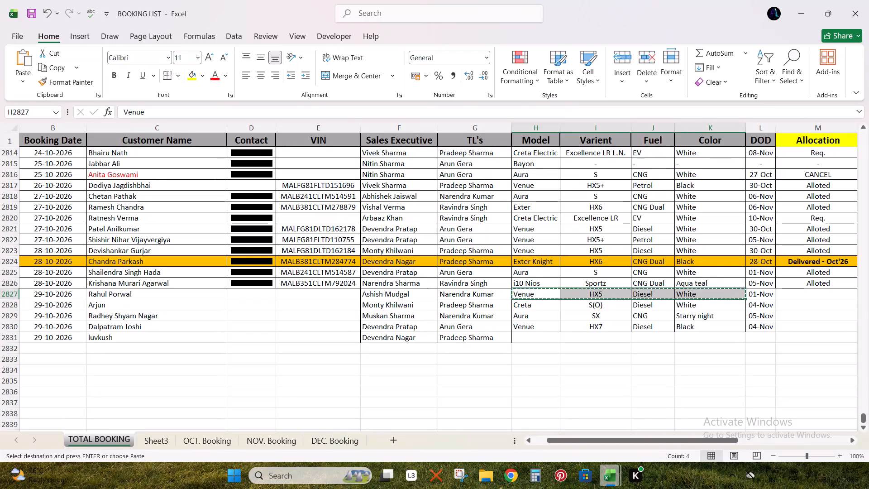
# Paste the copied Venue, HX5, Diesel, White details into the Model to Color cells of the last 29-10-2026 booking, row 2831.
pyautogui.hotkey('ctrl', 'Down')
pyautogui.press('Down')
pyautogui.hotkey('ctrl', 'v')
pyautogui.press('Escape')
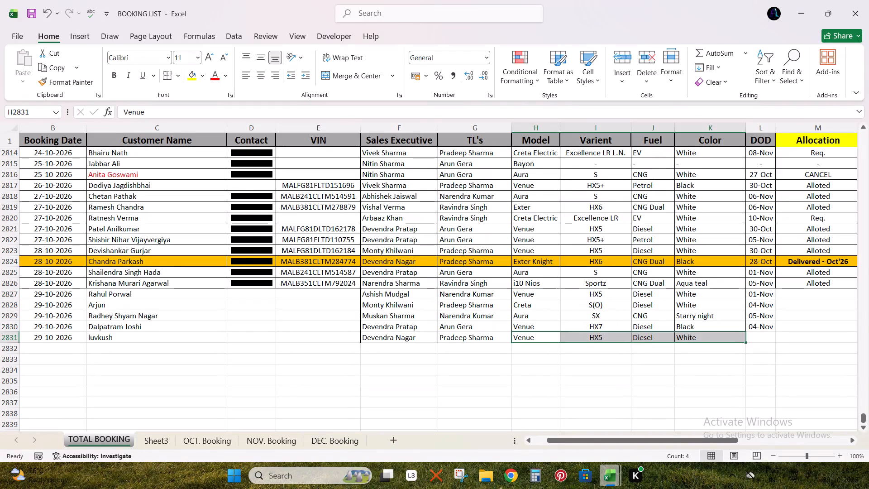